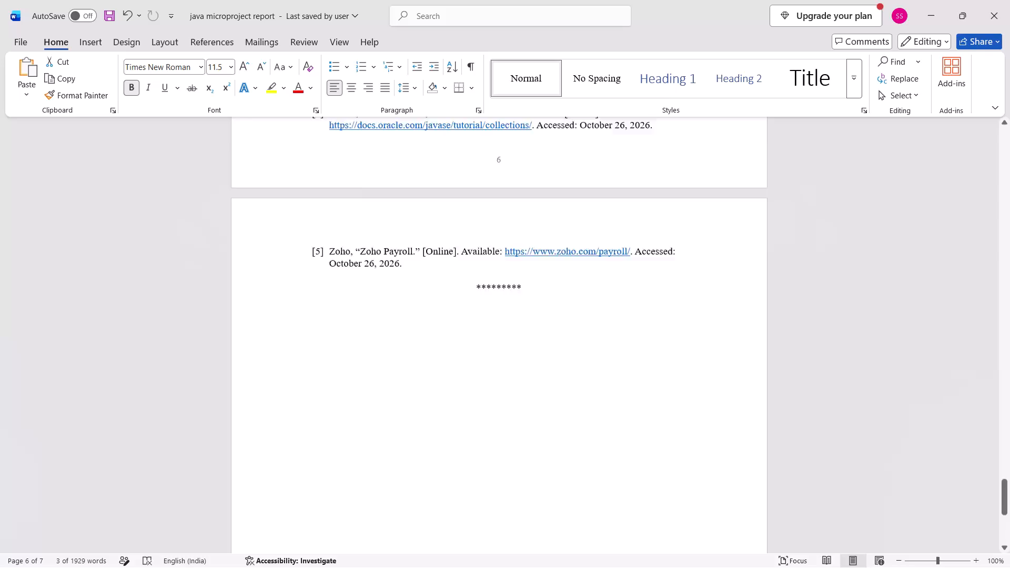
# Look through the Java microproject report from the closing references back to section 7.0, Outputs of the Micro-project.
pyautogui.scroll(-4, 516, 258)
pyautogui.scroll(3, 516, 258)
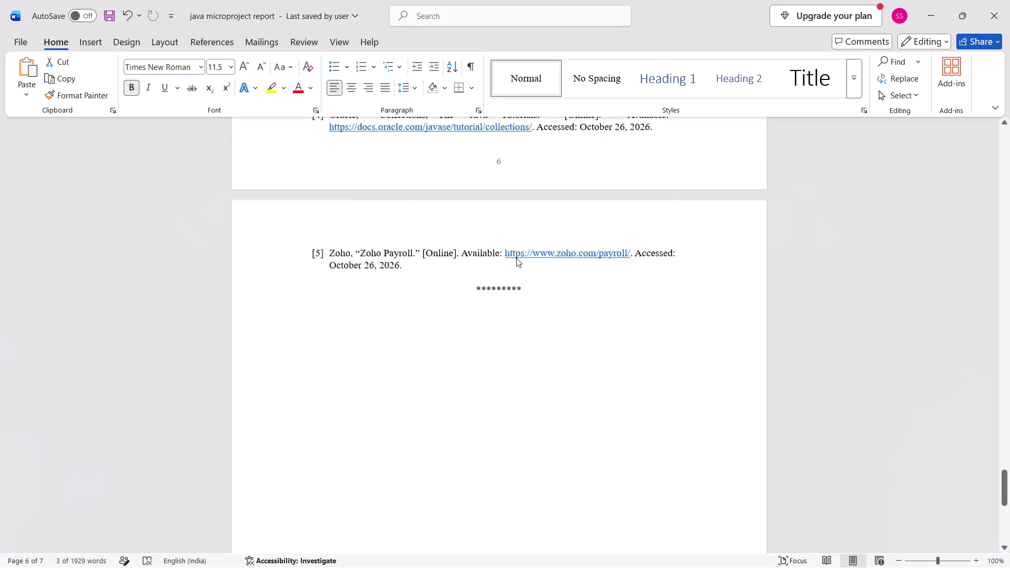
pyautogui.scroll(6, 516, 258)
pyautogui.scroll(-2, 516, 258)
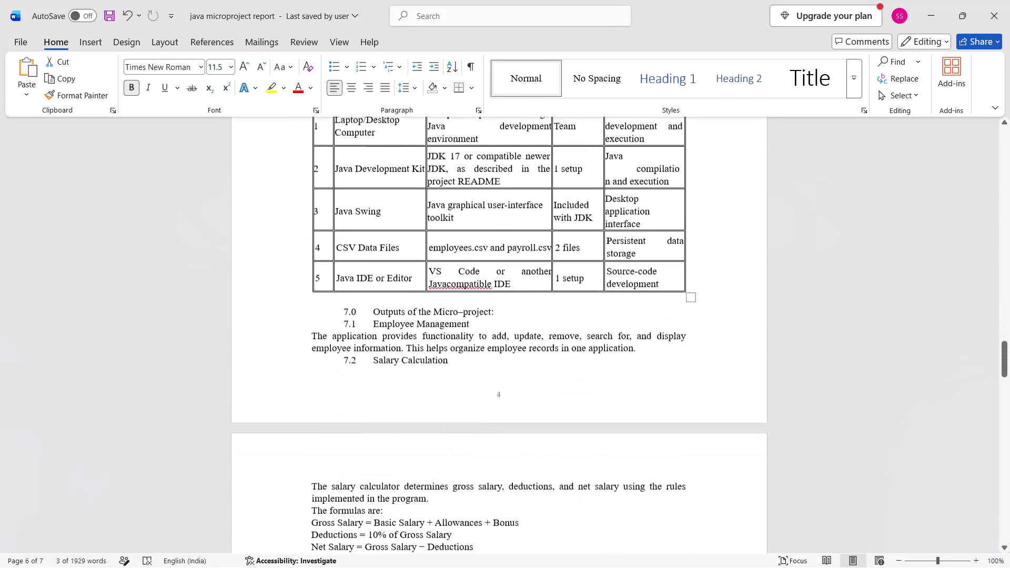
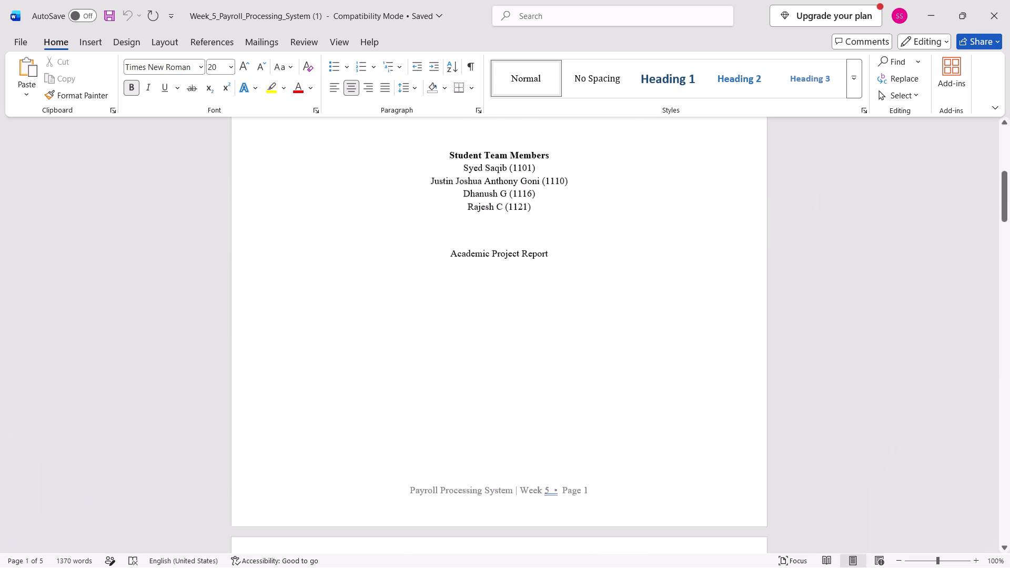
# Look through the Week 5 Payroll Processing System document from the cover page to the last page, and close it.
pyautogui.scroll(-1, 457, 276)
pyautogui.scroll(5, 457, 276)
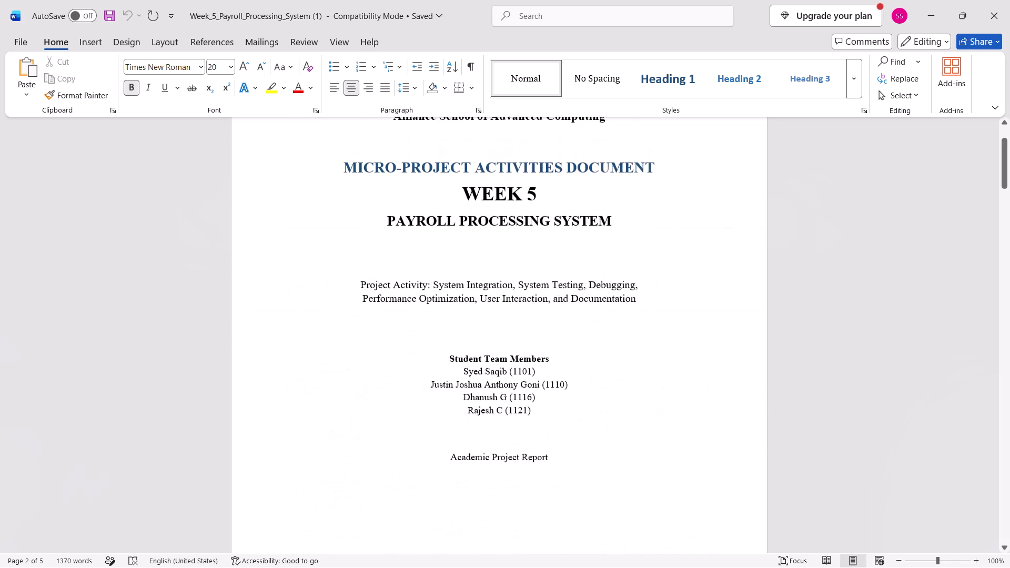
pyautogui.scroll(2, 457, 276)
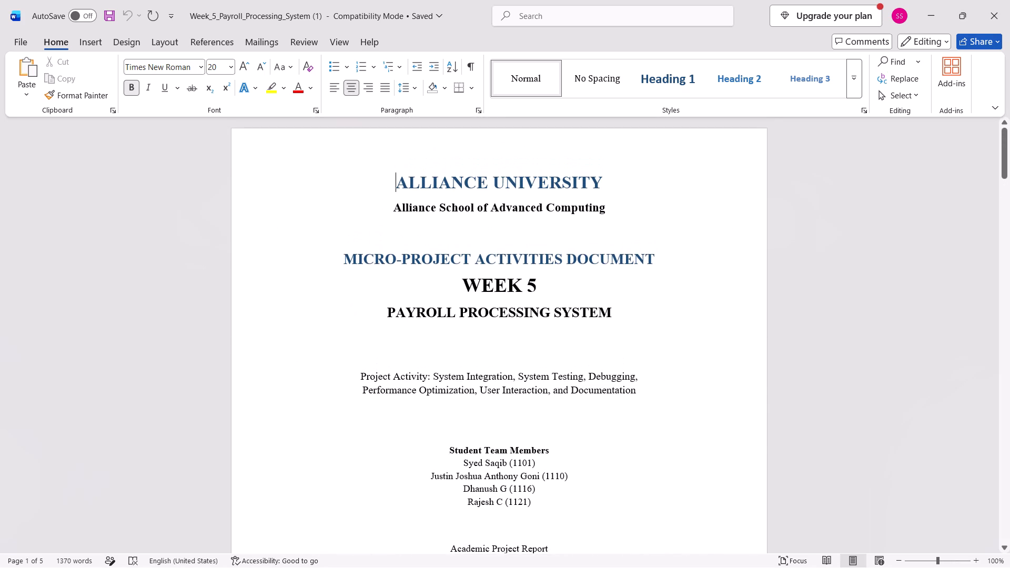
pyautogui.scroll(-3, 457, 276)
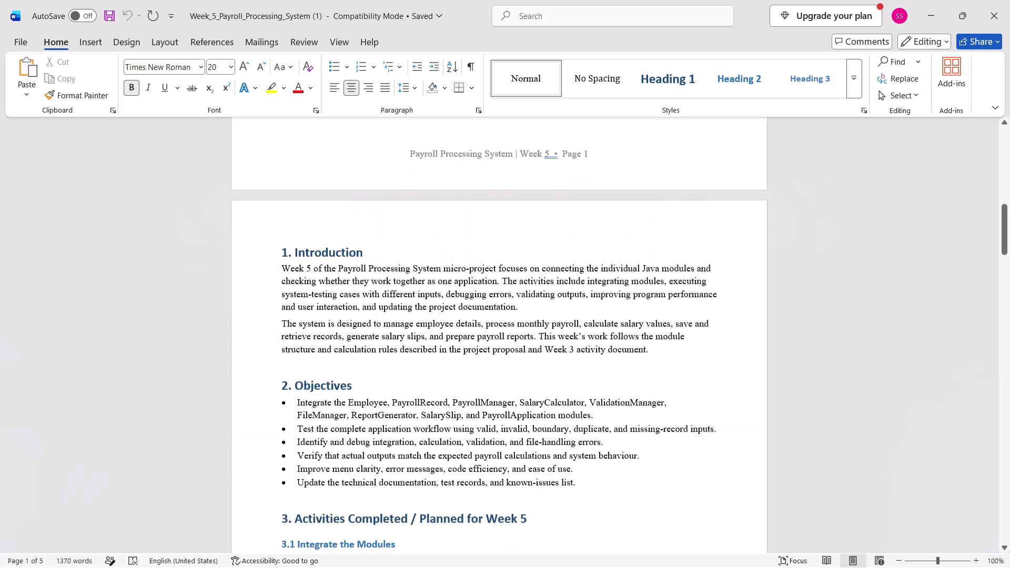
pyautogui.scroll(-2, 457, 276)
pyautogui.scroll(2, 457, 276)
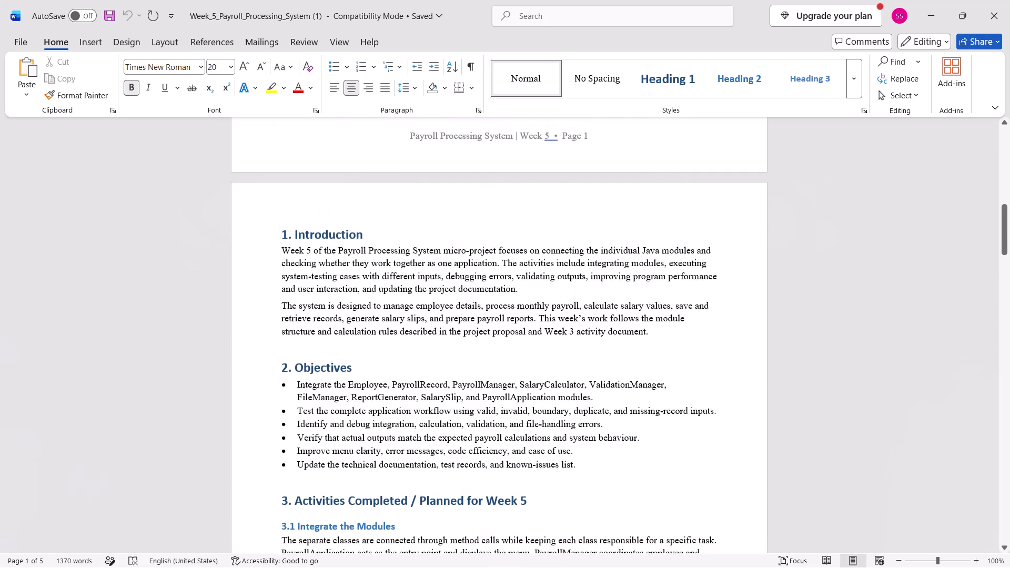
pyautogui.scroll(-5, 457, 276)
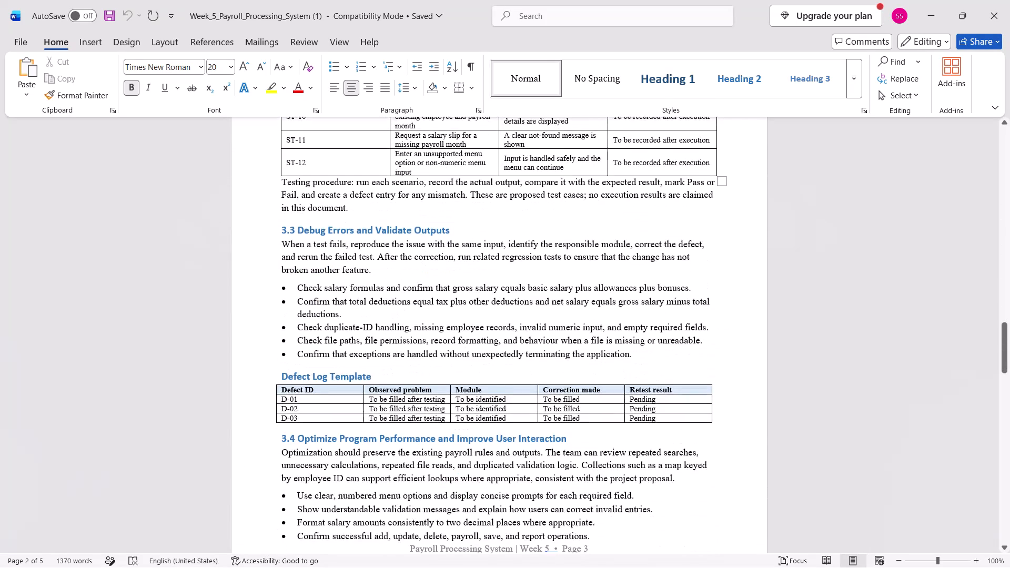
pyautogui.scroll(-8, 457, 276)
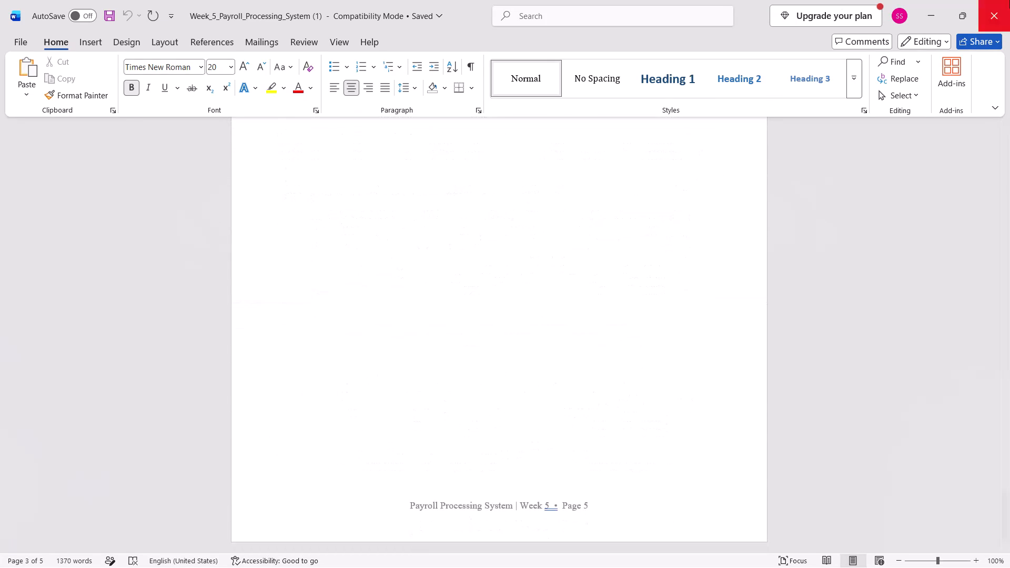
pyautogui.click(1009, 0)
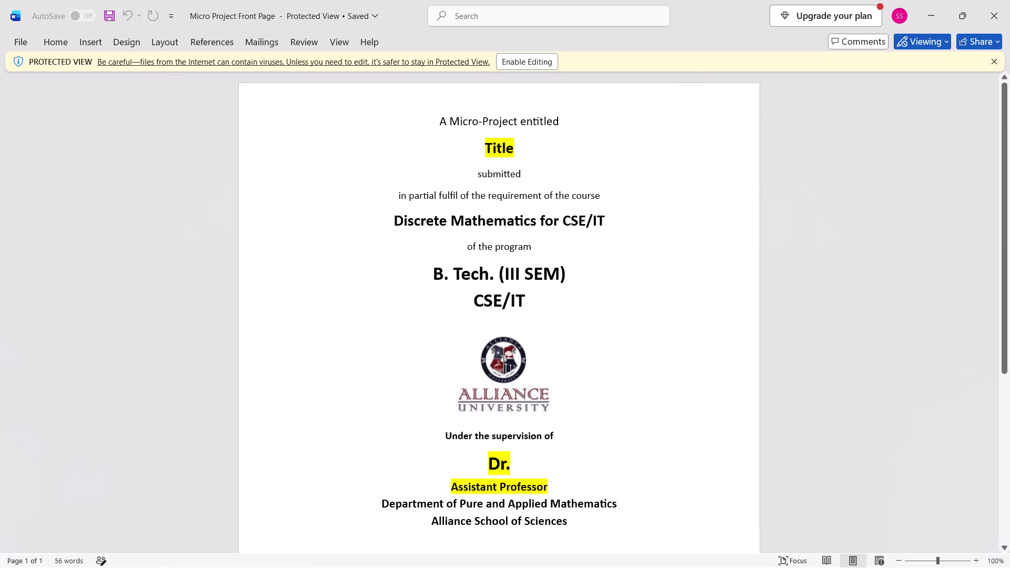
# Look over the Micro Project Front Page template and enable editing on it.
pyautogui.scroll(-7, 471, 180)
pyautogui.scroll(3, 471, 180)
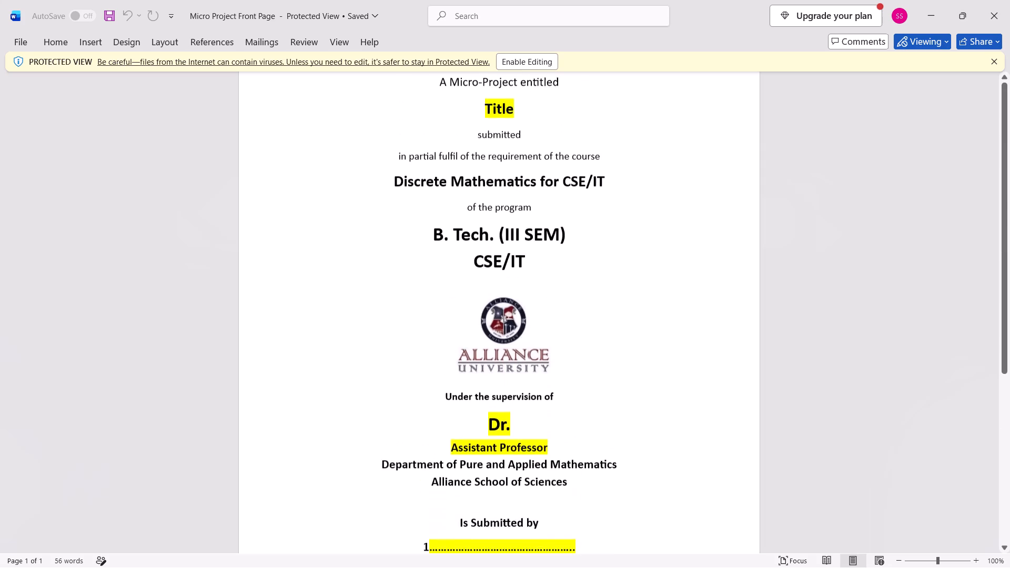
pyautogui.click(527, 69)
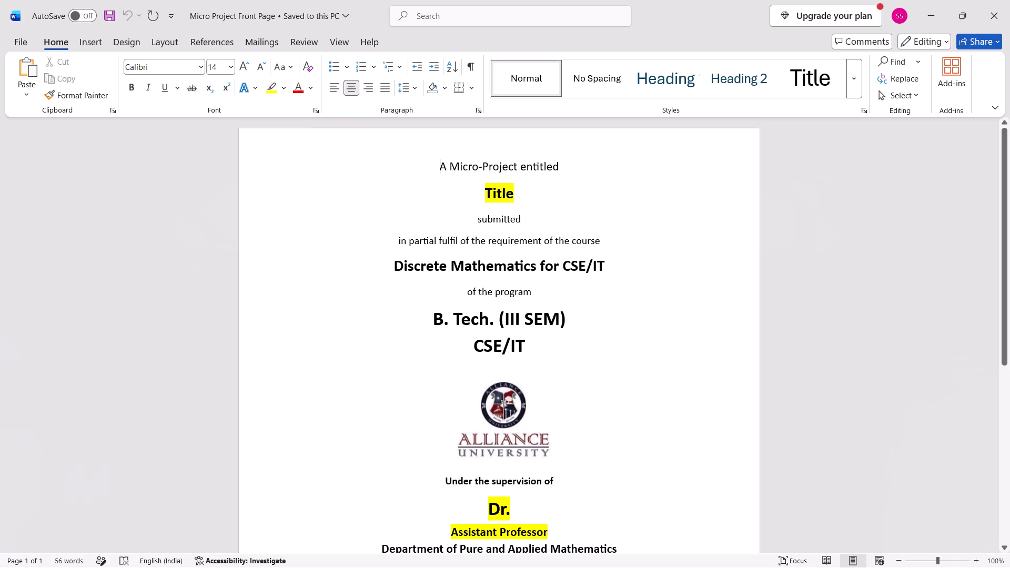
# Remove "/IT" from the branch line below B. Tech. (III SEM) so it reads CSE.
pyautogui.click(536, 344)
pyautogui.press('BackSpace')
pyautogui.press('BackSpace')
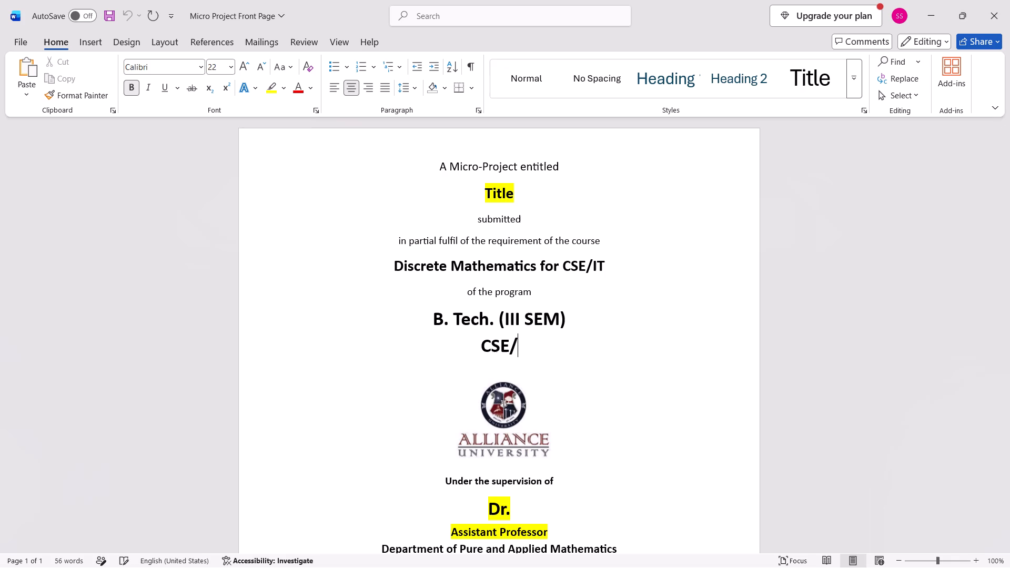
pyautogui.press('BackSpace')
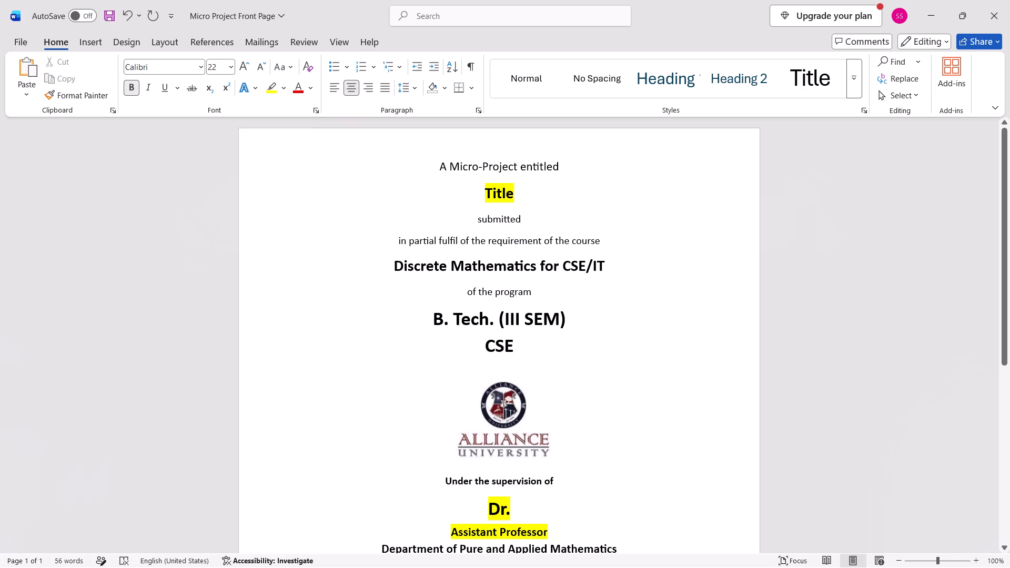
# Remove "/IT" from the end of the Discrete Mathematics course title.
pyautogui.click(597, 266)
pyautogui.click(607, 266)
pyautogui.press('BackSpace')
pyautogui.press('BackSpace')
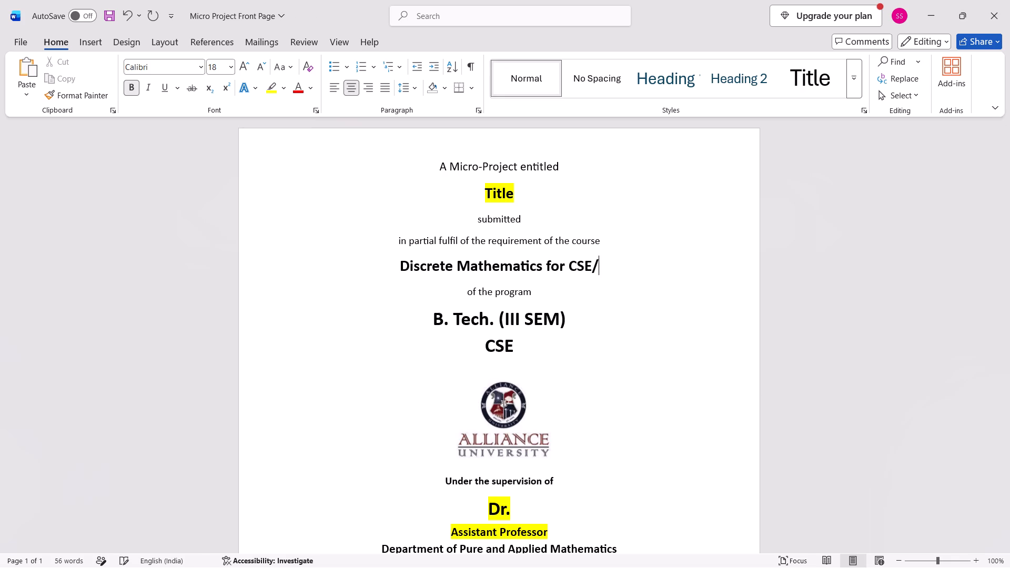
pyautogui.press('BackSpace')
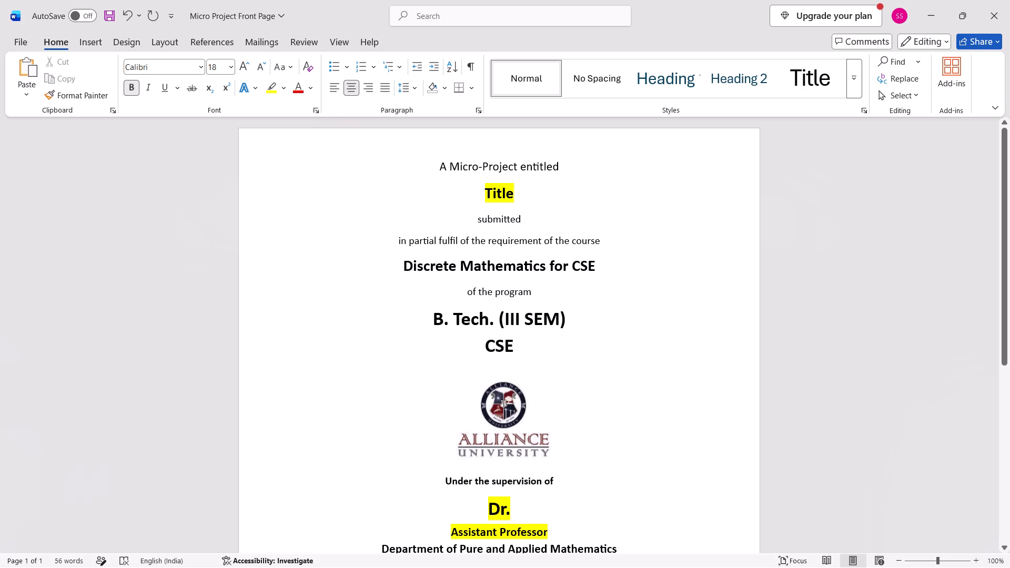
# Replace the Discrete Mathematics course title with "PROGRAMMING IN JAVA".
pyautogui.click(479, 279)
pyautogui.moveTo(402, 266); pyautogui.dragTo(612, 276)
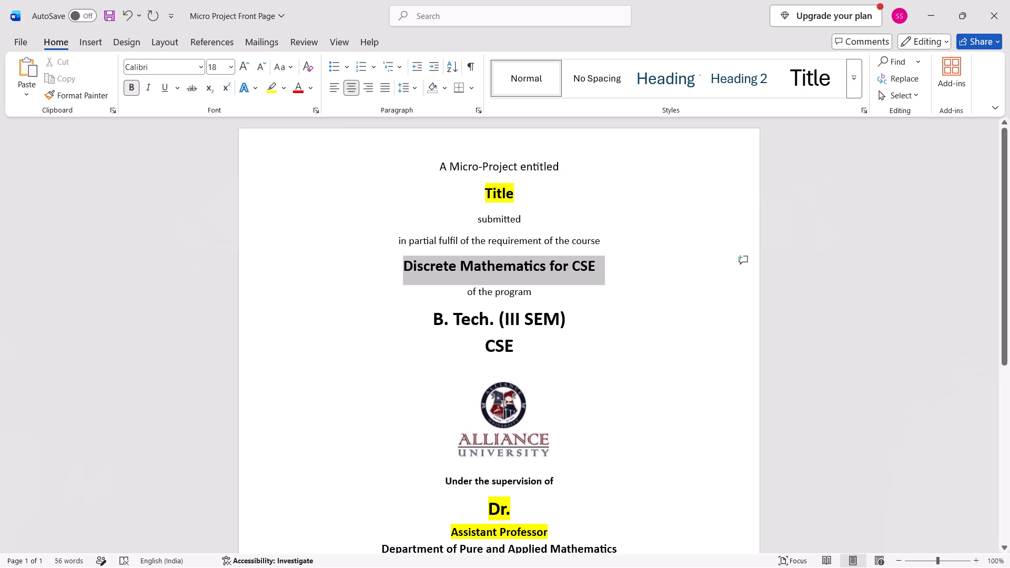
pyautogui.moveTo(612, 276); pyautogui.dragTo(594, 273)
pyautogui.moveTo(594, 273); pyautogui.dragTo(595, 273)
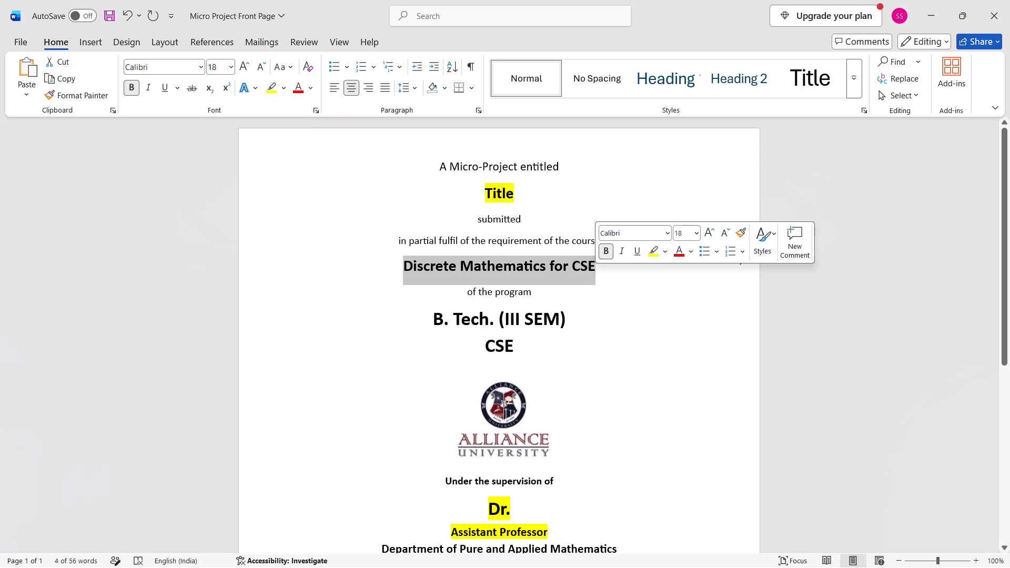
pyautogui.press('BackSpace')
pyautogui.write('pr')
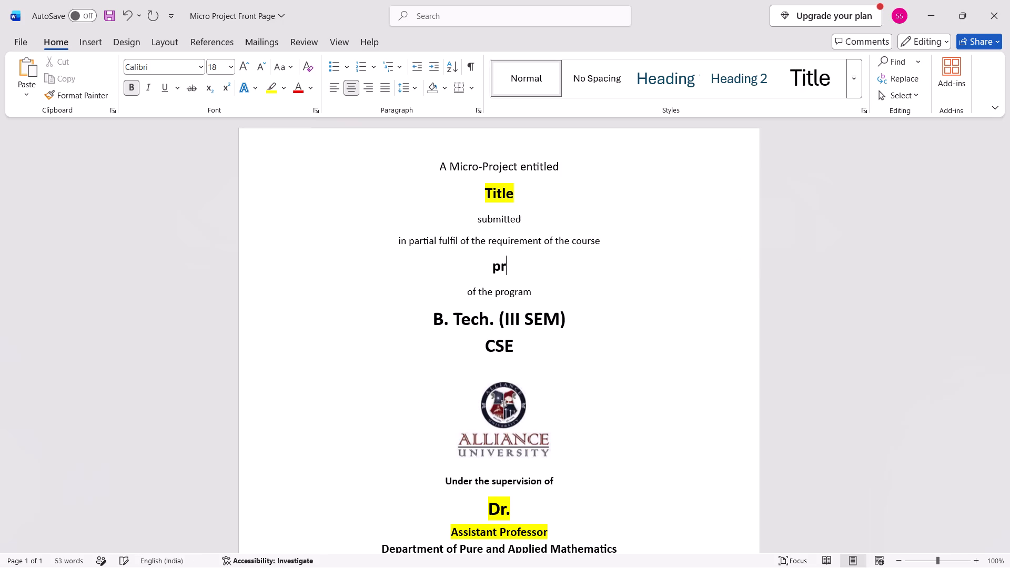
pyautogui.press('BackSpace')
pyautogui.press('BackSpace')
pyautogui.write('PRO')
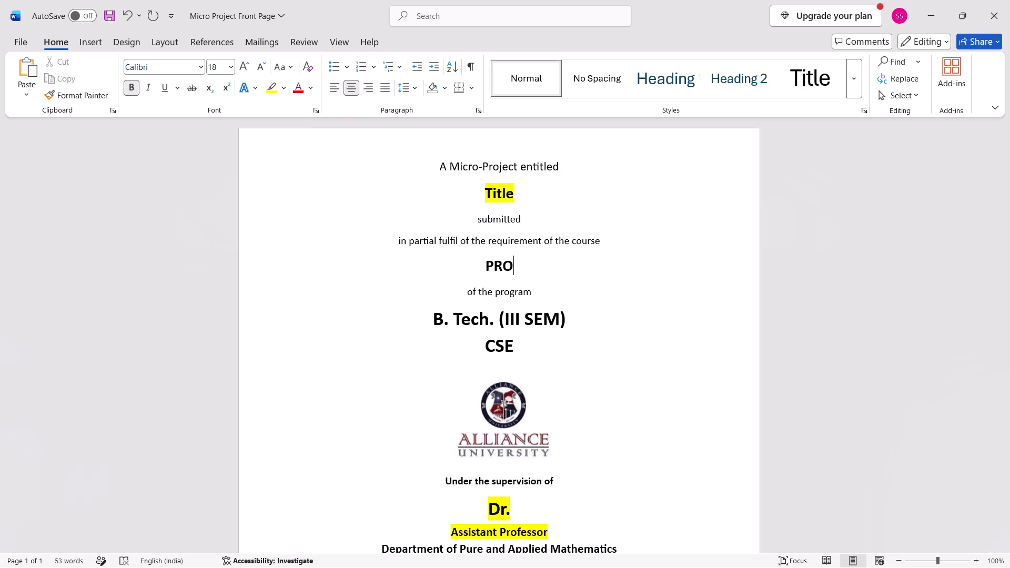
pyautogui.write('GRAMMING IN')
pyautogui.press('space')
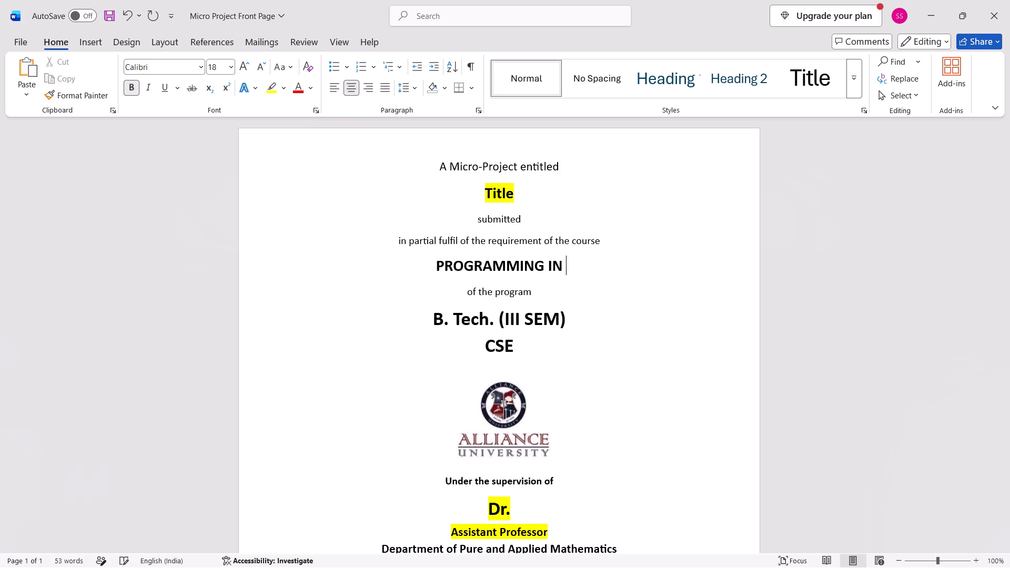
pyautogui.write('JAVA')
pyautogui.press('space')
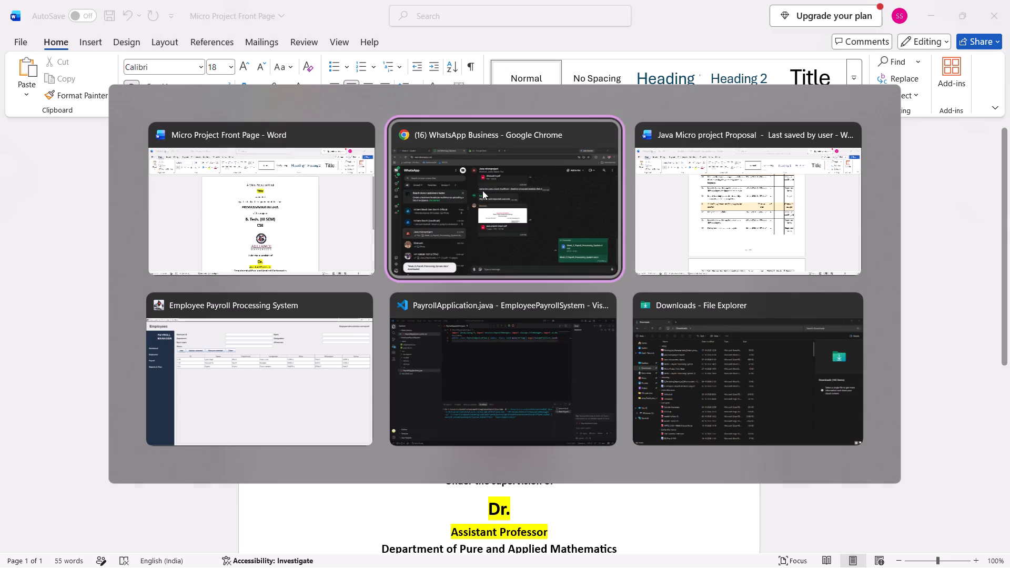
# Switch to the Java Micro project Proposal document and view the project title and team members on its first page.
pyautogui.scroll(19, 482, 190)
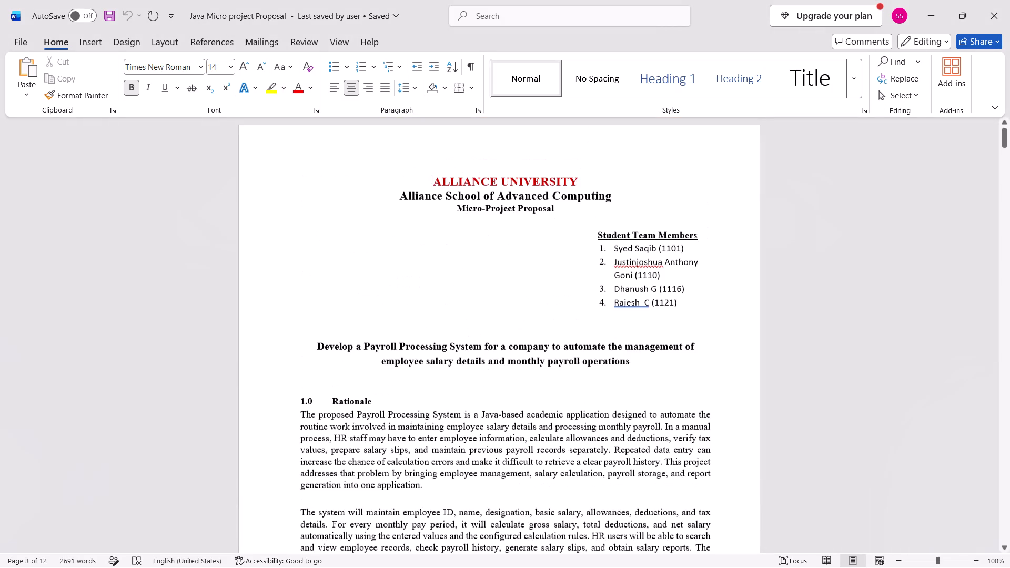
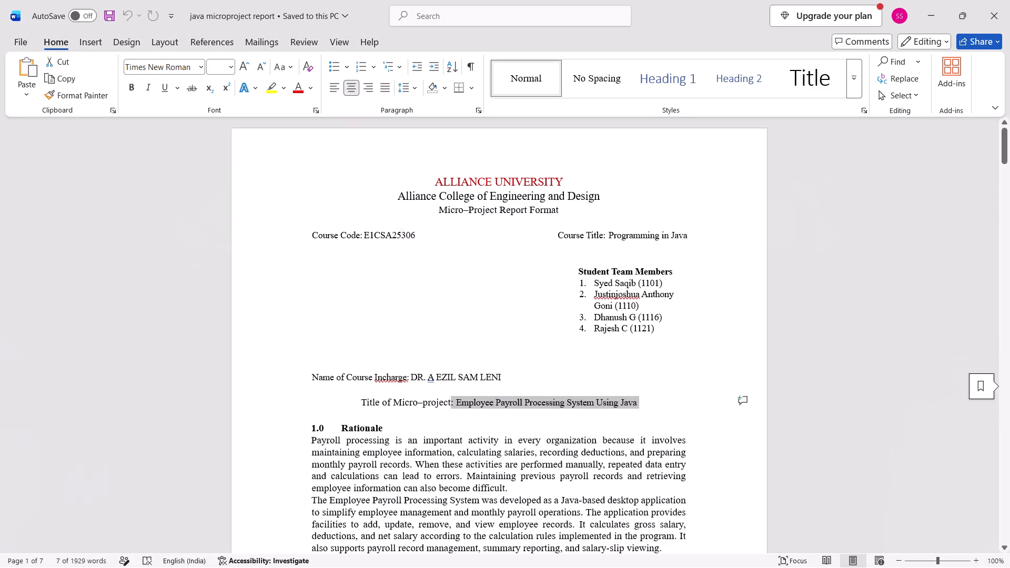
# Replace the highlighted Title placeholder on the front page with "Employee Payroll Processing System Using Java" copied from the report, without the leading colon.
pyautogui.hotkey('ctrl', 'c')
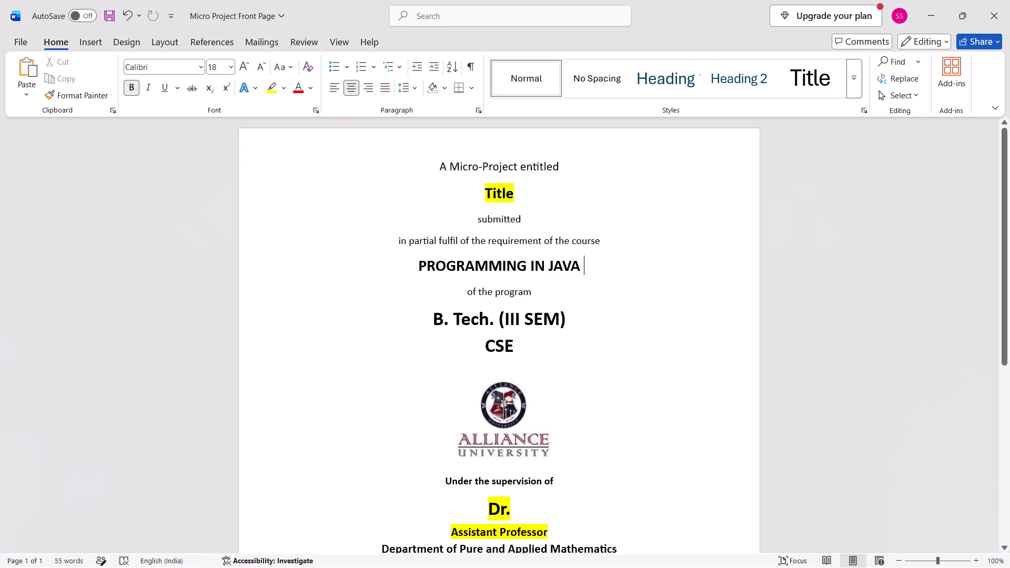
pyautogui.moveTo(484, 191); pyautogui.dragTo(514, 194)
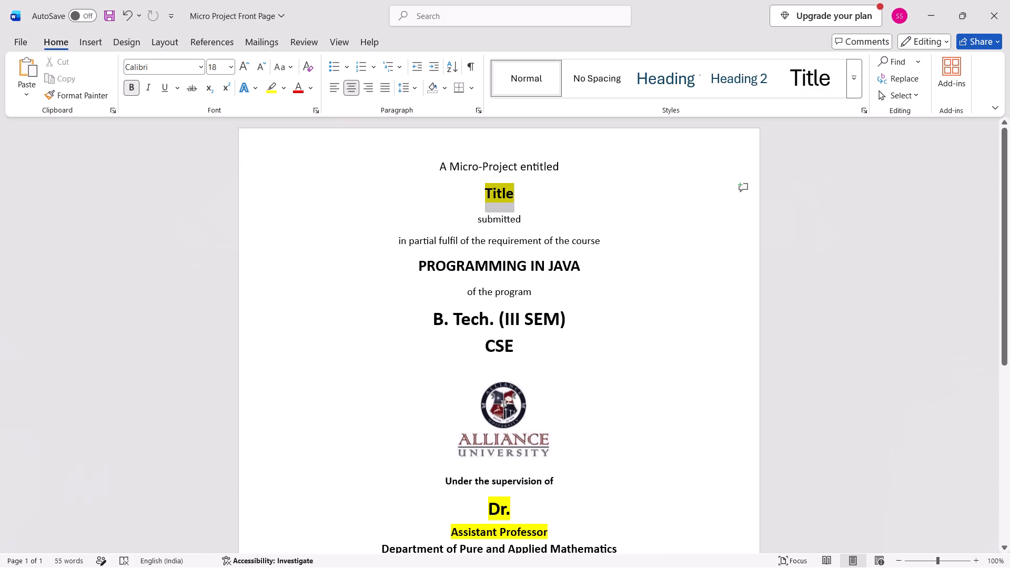
pyautogui.moveTo(514, 194); pyautogui.dragTo(516, 194)
pyautogui.hotkey('ctrl', 'v')
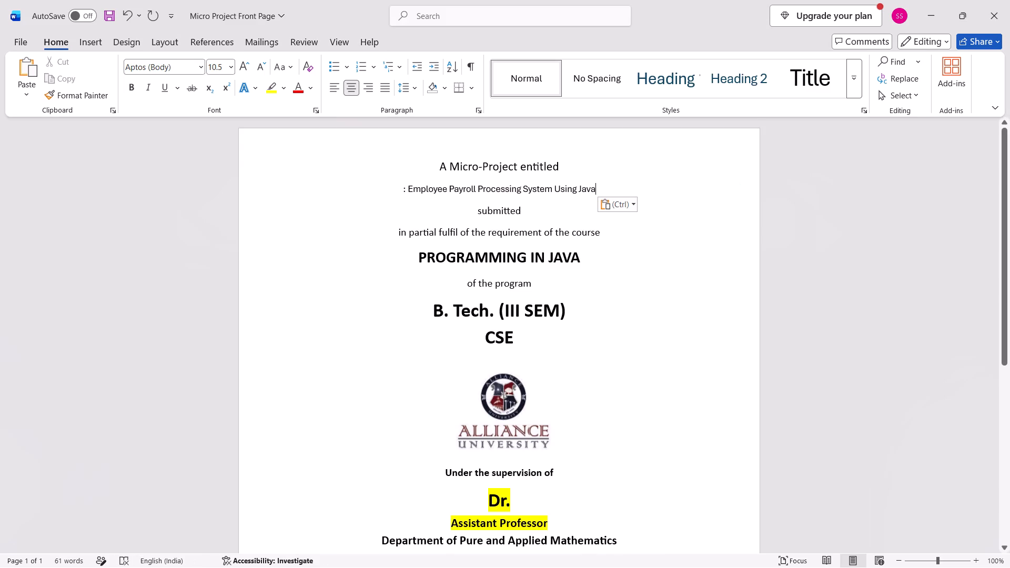
pyautogui.click(407, 189)
pyautogui.press('BackSpace')
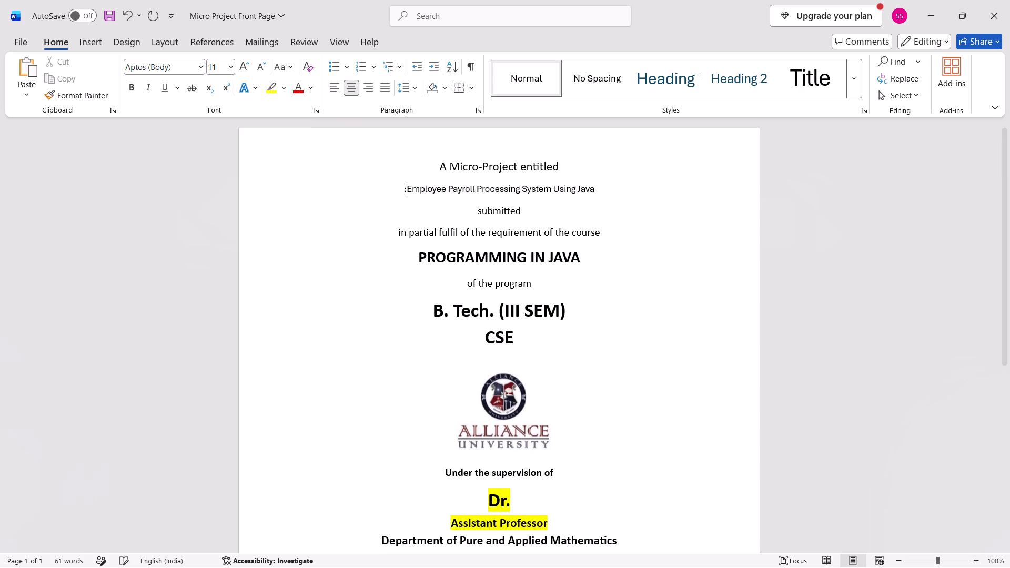
pyautogui.press('BackSpace')
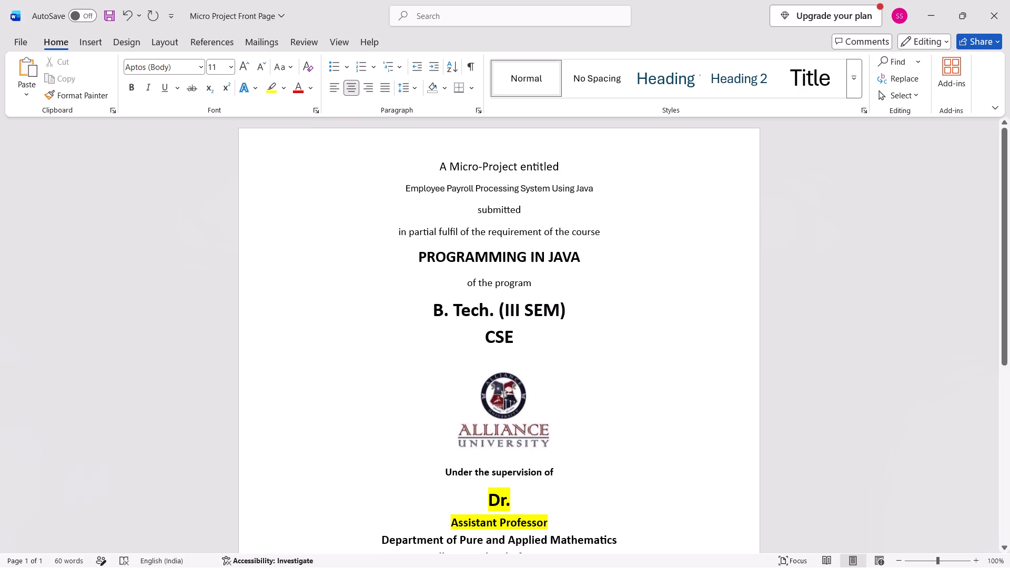
# Make the project title "Employee Payroll Processing System Using Java" bold at 14 pt.
pyautogui.click(408, 189)
pyautogui.moveTo(405, 187); pyautogui.dragTo(659, 194)
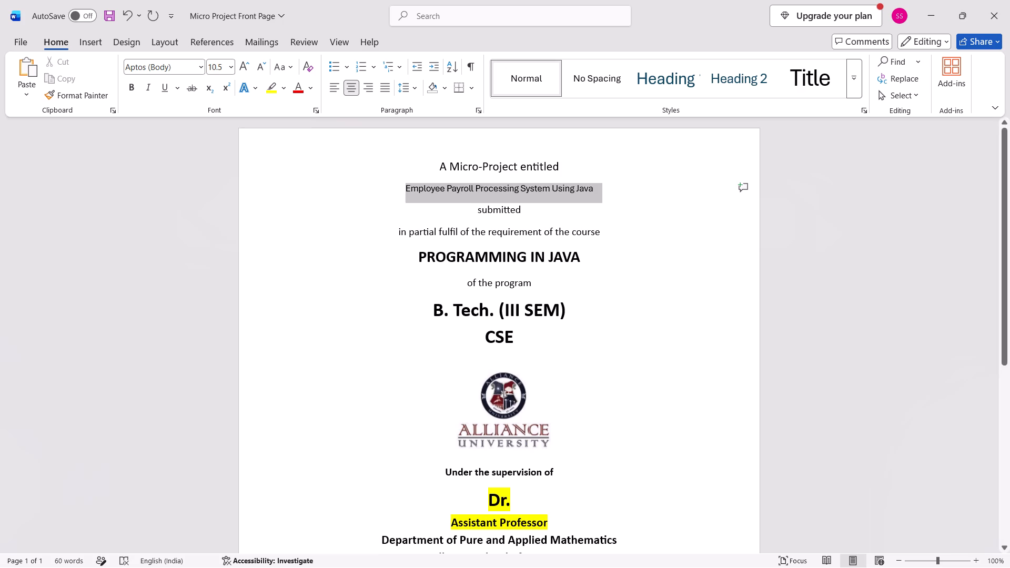
pyautogui.moveTo(659, 194); pyautogui.dragTo(657, 194)
pyautogui.click(665, 169)
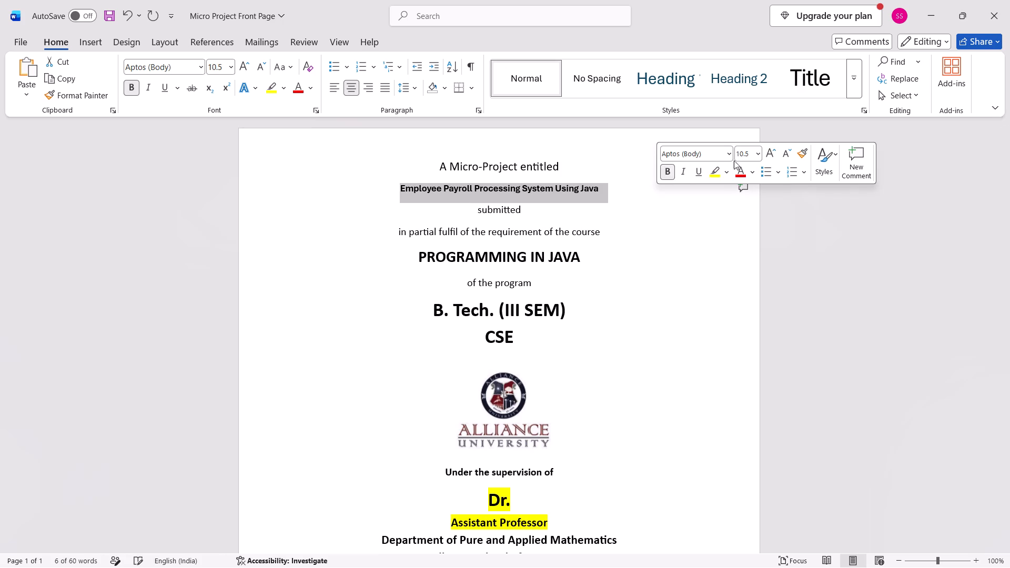
pyautogui.doubleClick(772, 154)
pyautogui.tripleClick(772, 154)
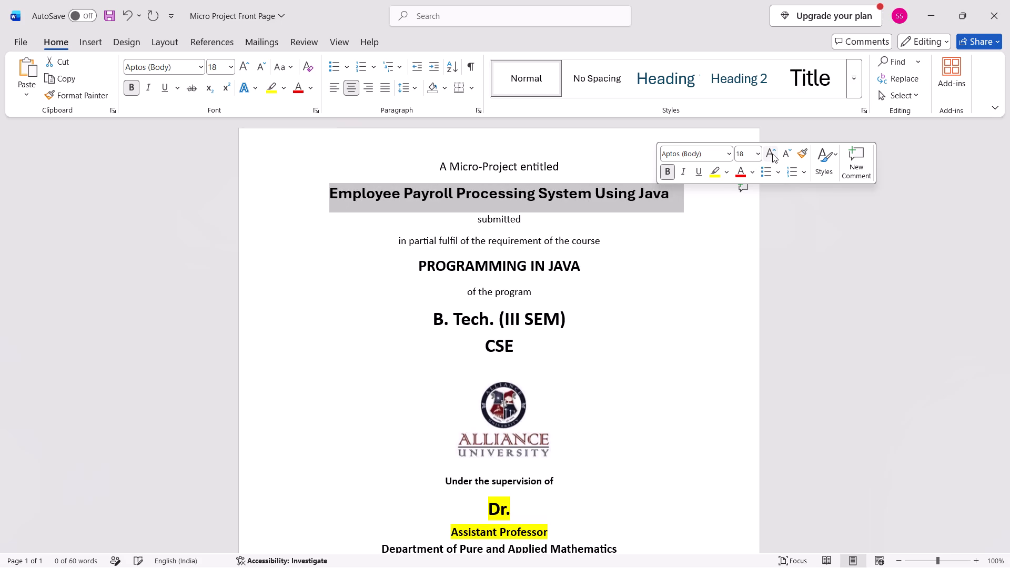
pyautogui.doubleClick(783, 155)
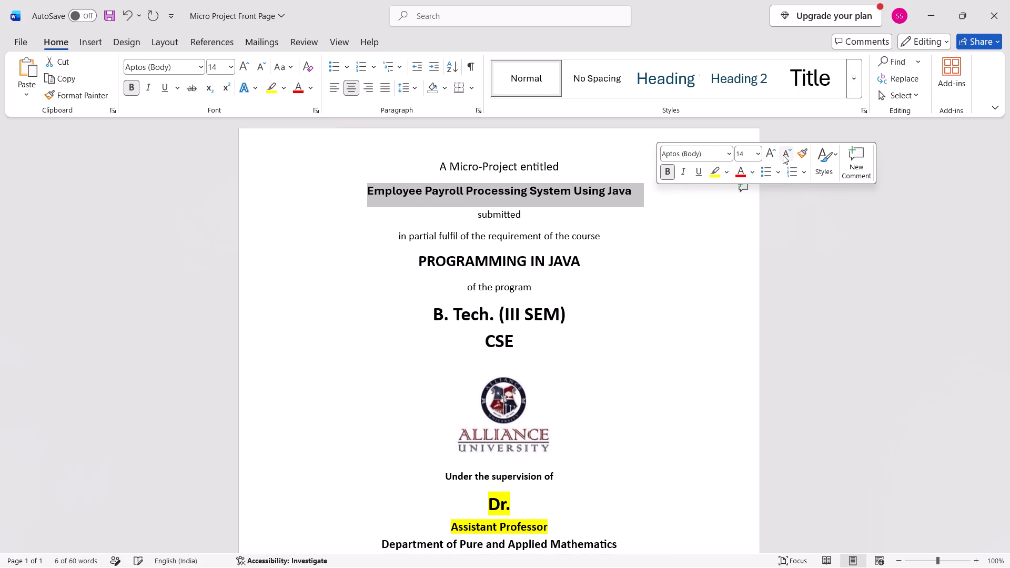
pyautogui.click(694, 269)
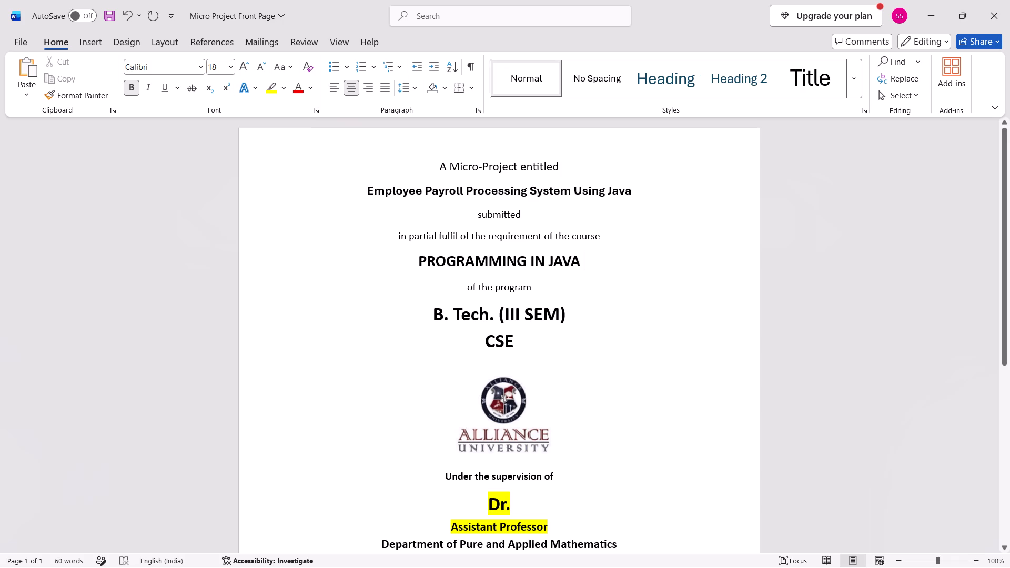
# Copy the course in-charge's name from the first page of the java microproject report.
pyautogui.scroll(-2, 592, 361)
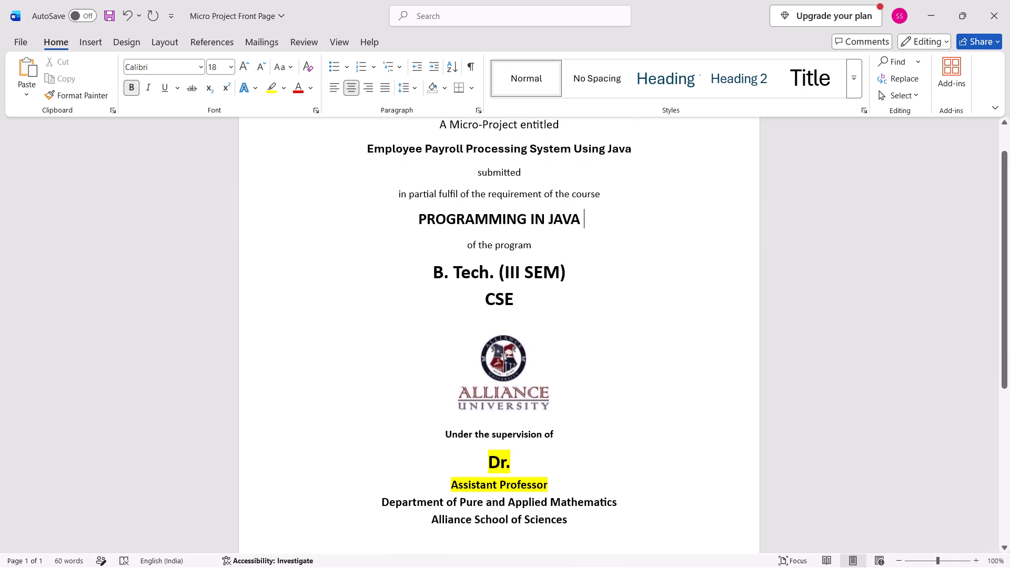
pyautogui.scroll(-3, 592, 361)
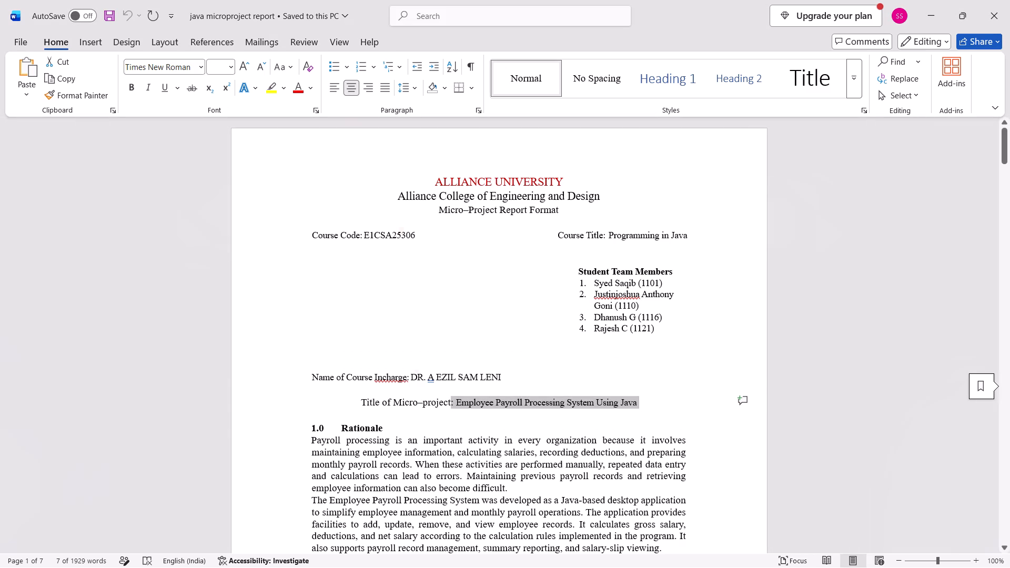
pyautogui.moveTo(411, 374); pyautogui.dragTo(509, 372)
pyautogui.hotkey('ctrl', 'c')
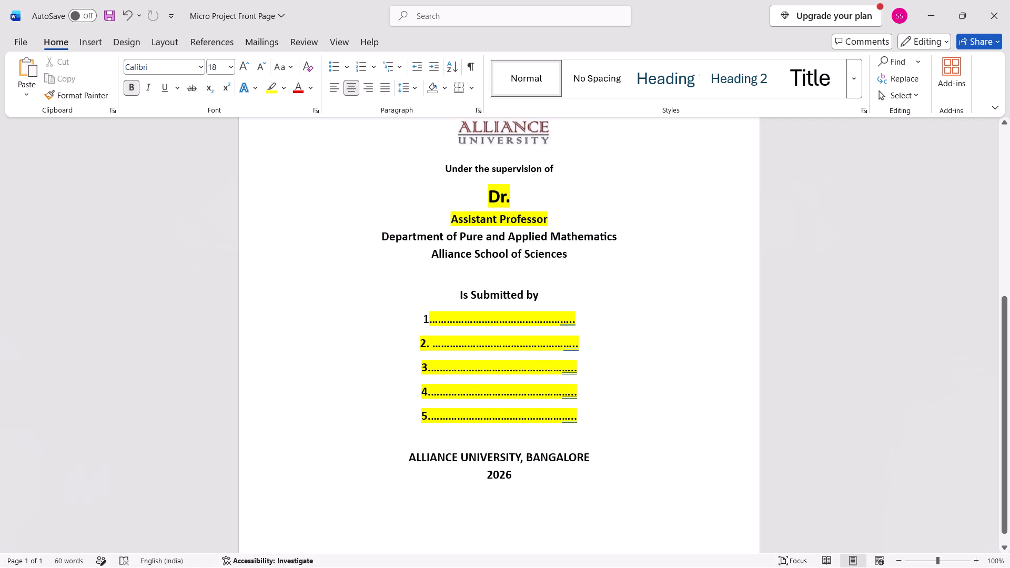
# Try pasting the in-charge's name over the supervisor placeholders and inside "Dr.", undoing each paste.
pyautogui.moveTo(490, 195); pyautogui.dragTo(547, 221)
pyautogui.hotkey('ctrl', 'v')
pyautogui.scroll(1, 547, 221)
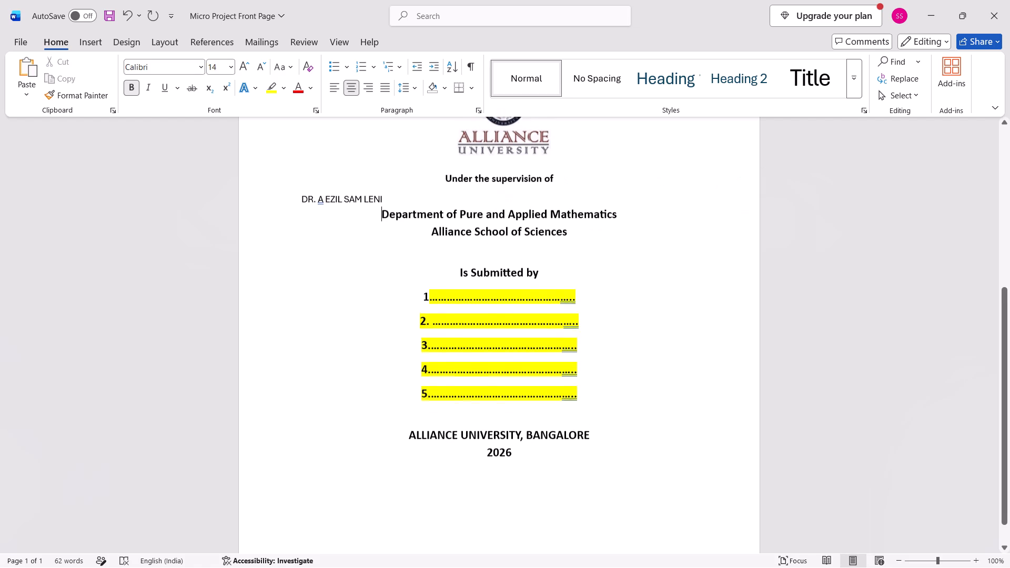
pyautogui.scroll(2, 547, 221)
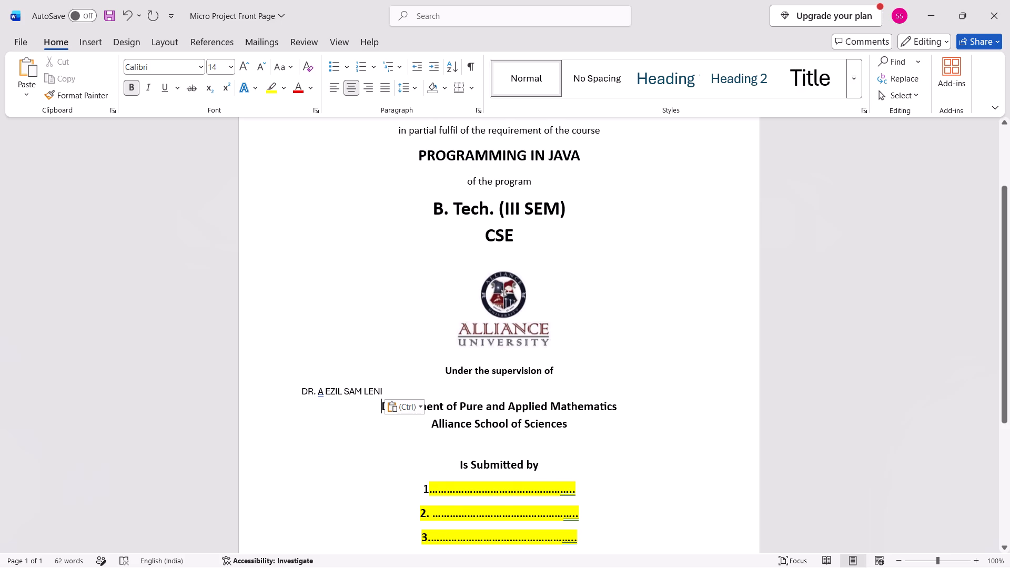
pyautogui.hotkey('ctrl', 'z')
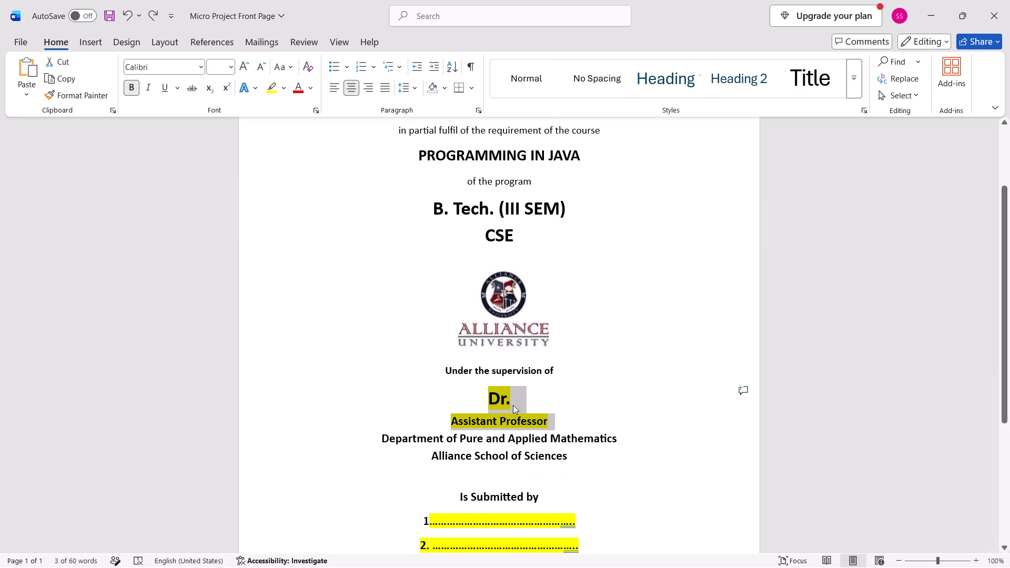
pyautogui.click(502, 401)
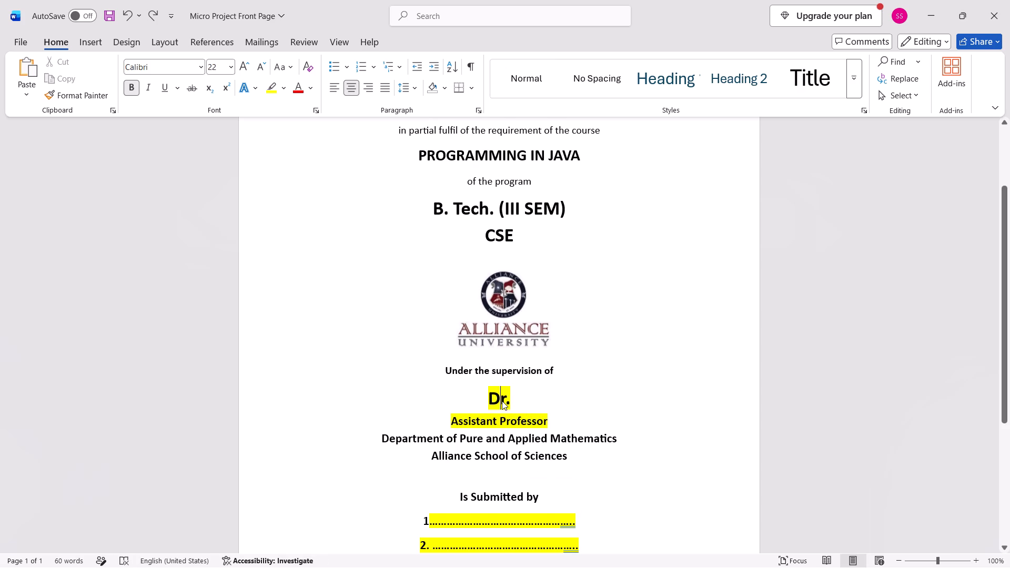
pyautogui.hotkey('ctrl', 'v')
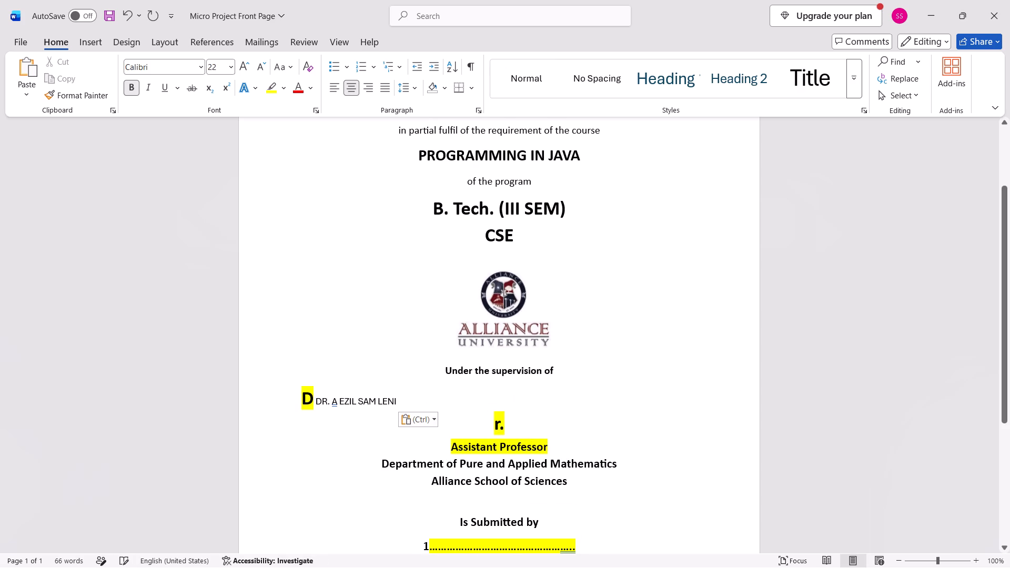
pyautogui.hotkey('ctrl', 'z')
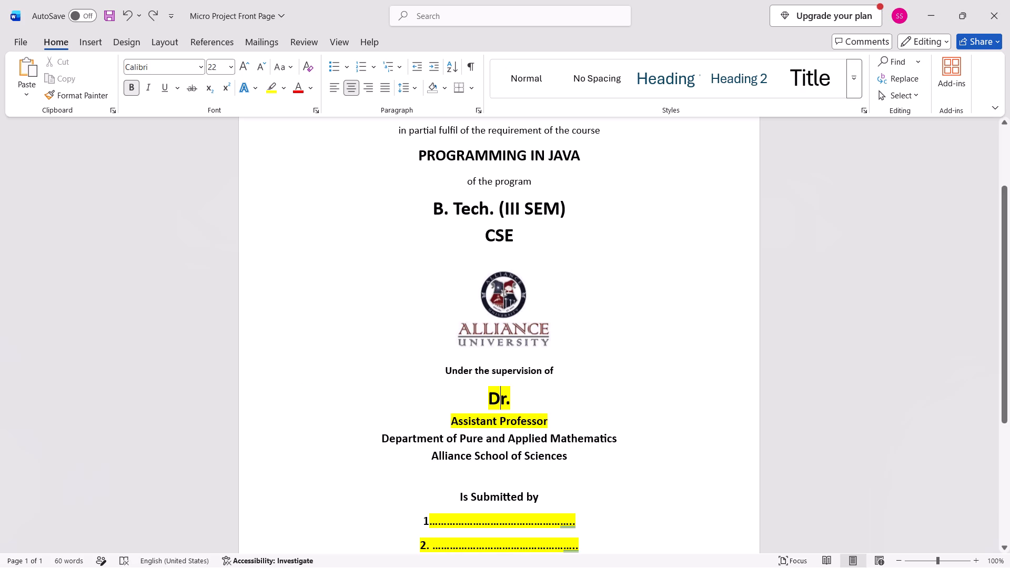
# Replace the highlighted "Dr." and "Assistant Professor" lines with the copied in-charge's name below "Under the supervision of".
pyautogui.moveTo(489, 396); pyautogui.dragTo(546, 420)
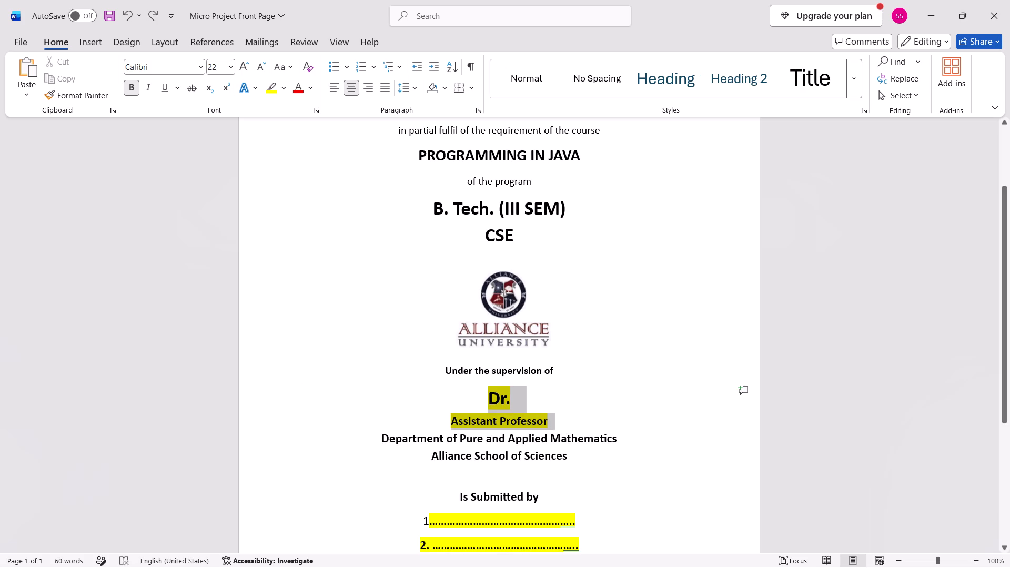
pyautogui.moveTo(546, 420); pyautogui.dragTo(546, 420)
pyautogui.press('BackSpace')
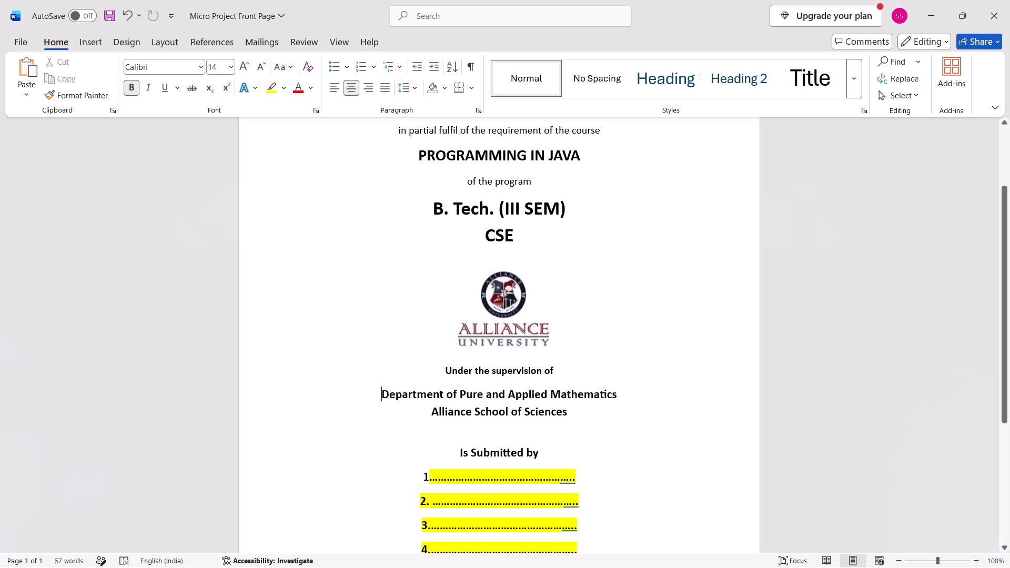
pyautogui.press('Up')
pyautogui.hotkey('ctrl', 'v')
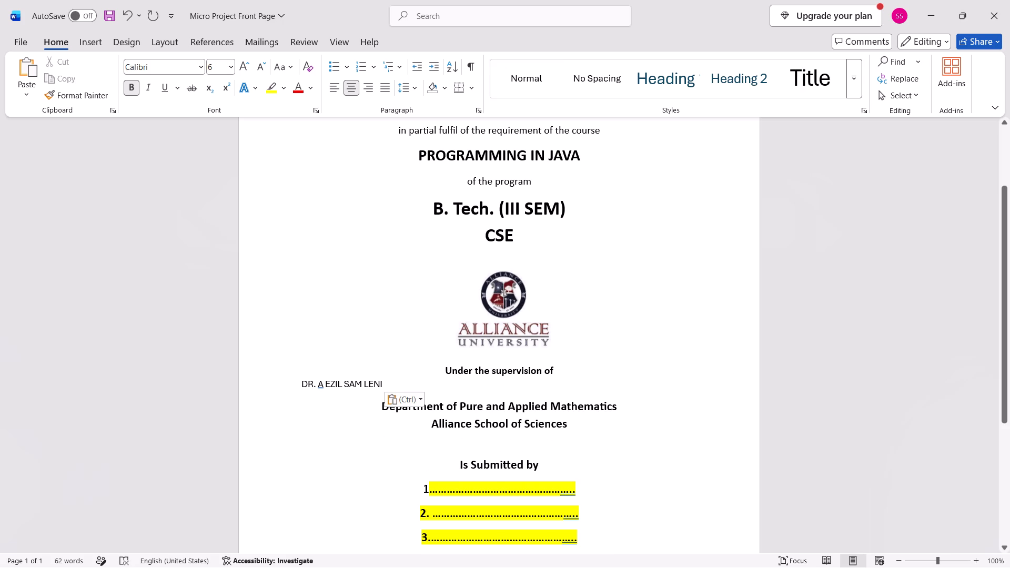
# Make the supervisor's name bold at 18 pt.
pyautogui.moveTo(297, 381); pyautogui.dragTo(412, 382)
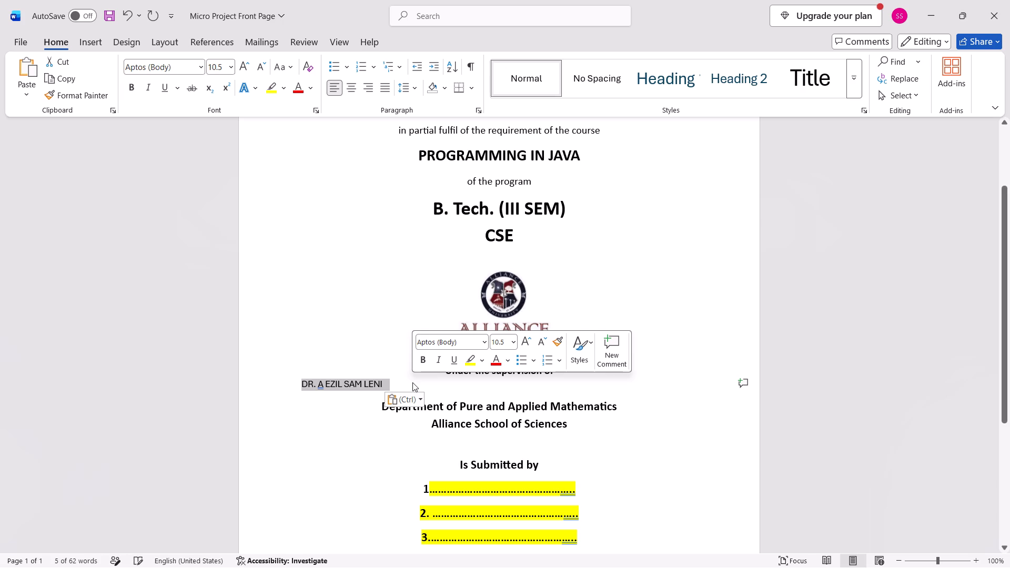
pyautogui.click(420, 358)
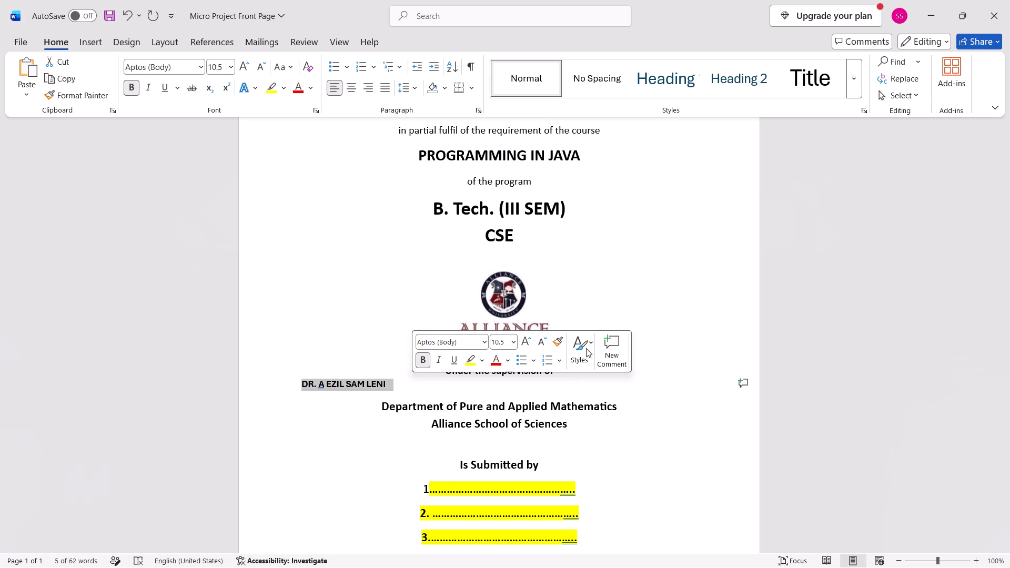
pyautogui.tripleClick(527, 340)
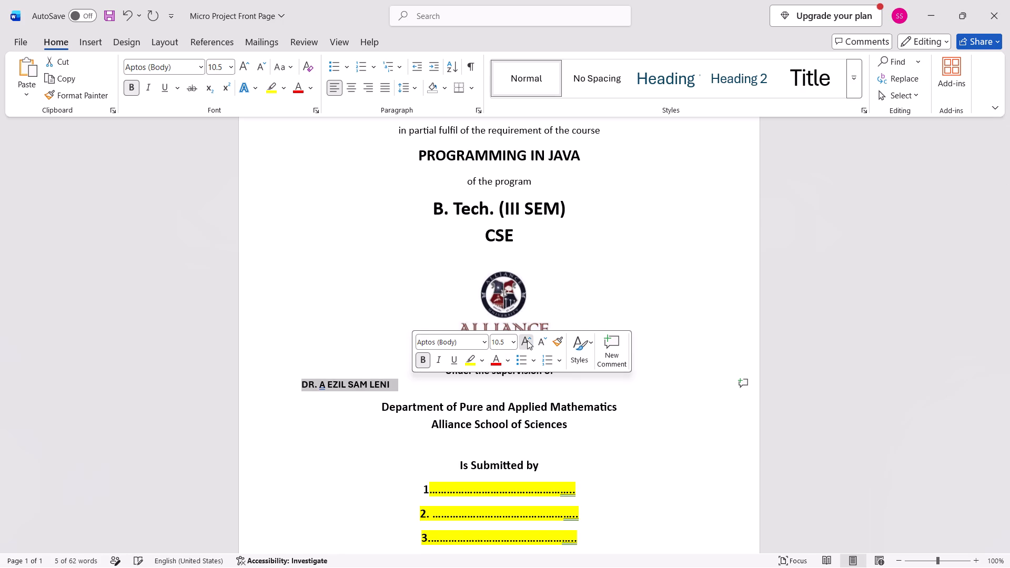
pyautogui.doubleClick(527, 340)
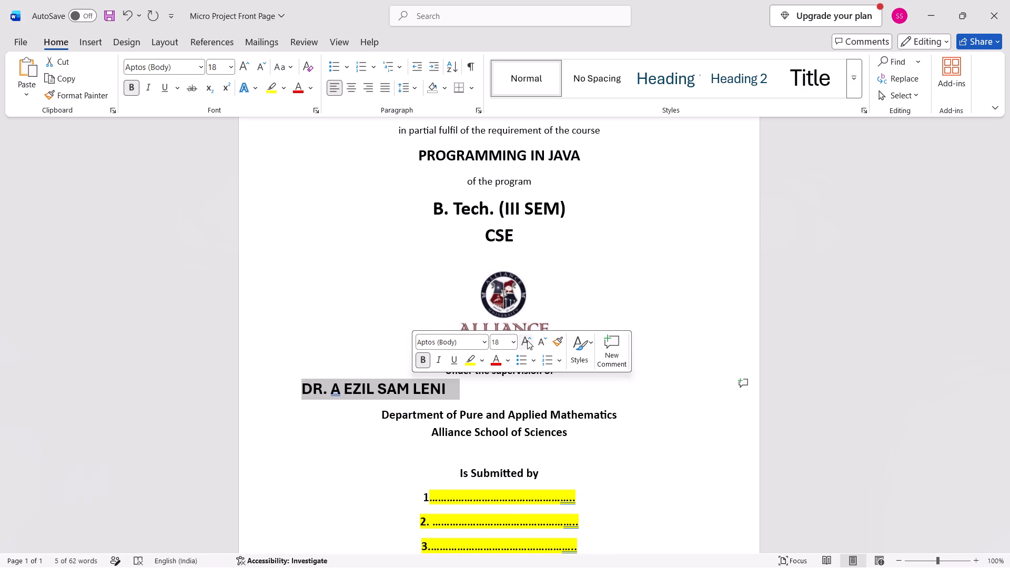
# Center the supervisor's name under "Under the supervision of" with no left indent.
pyautogui.click(437, 68)
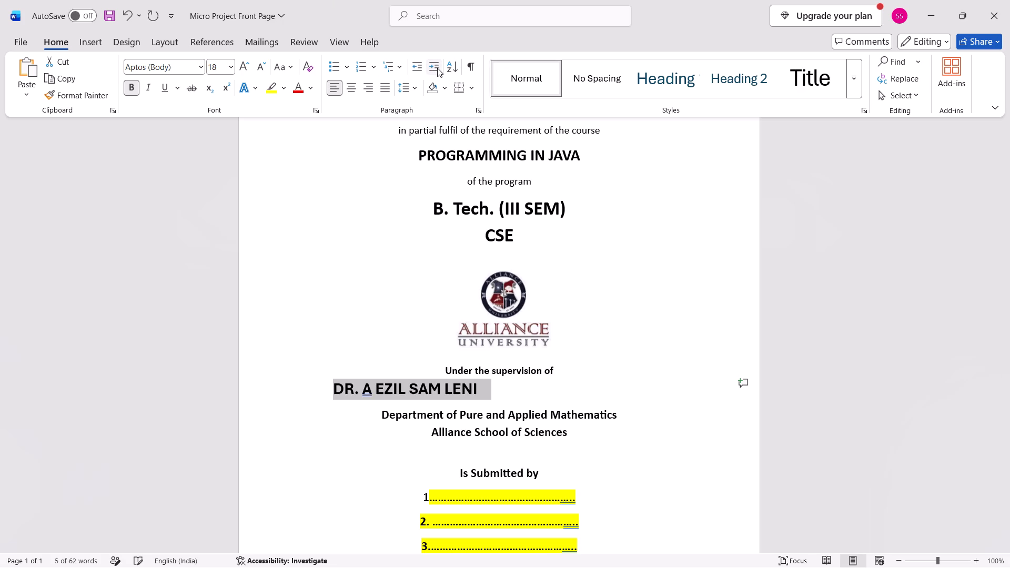
pyautogui.click(437, 68)
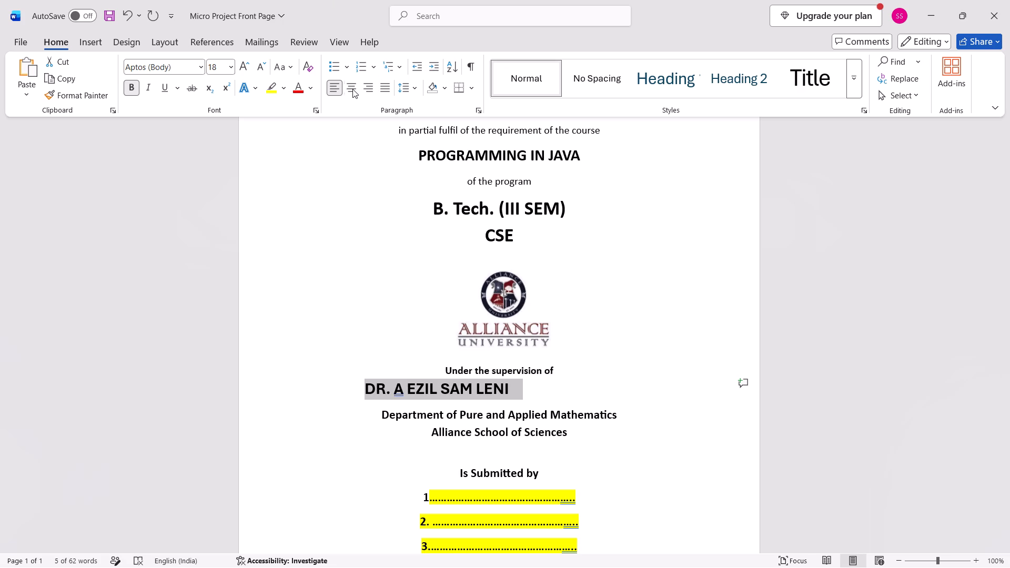
pyautogui.click(352, 89)
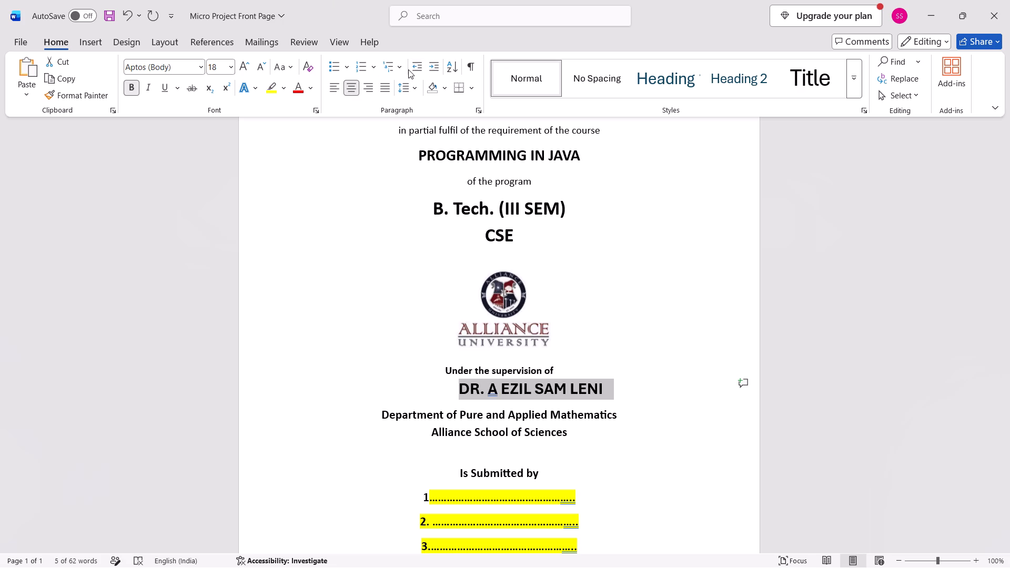
pyautogui.click(413, 69)
pyautogui.click(413, 69)
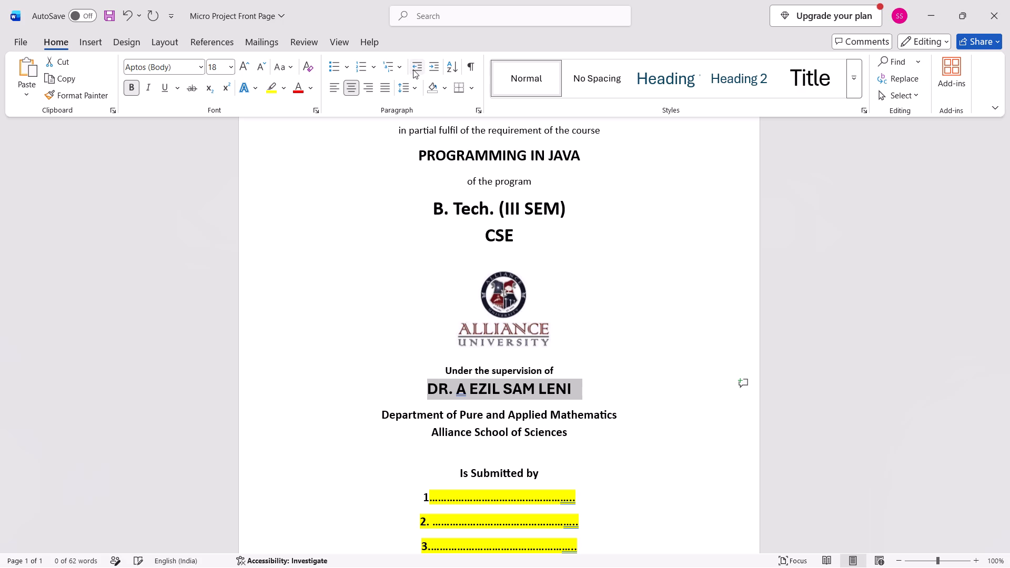
pyautogui.click(413, 69)
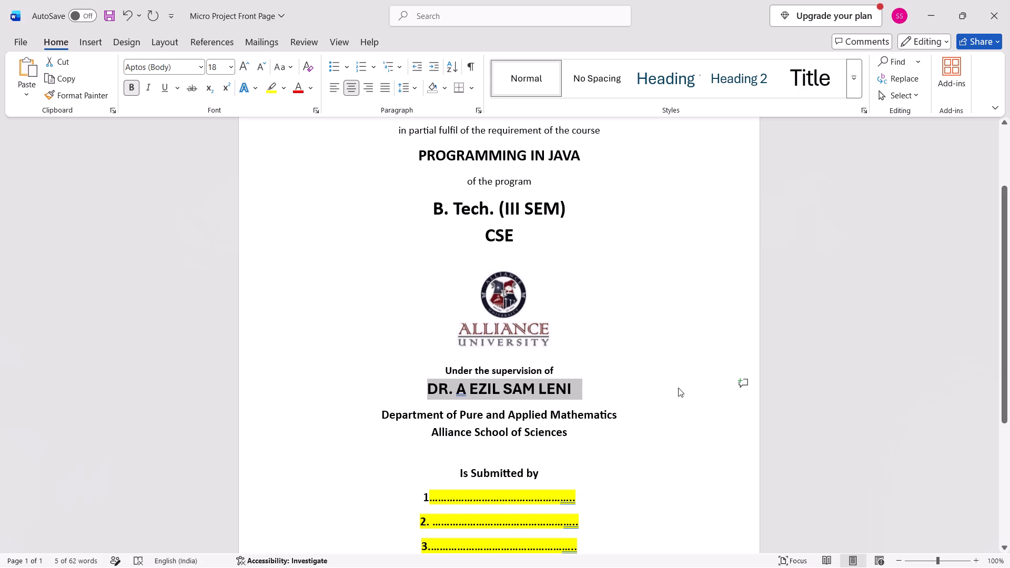
pyautogui.click(610, 382)
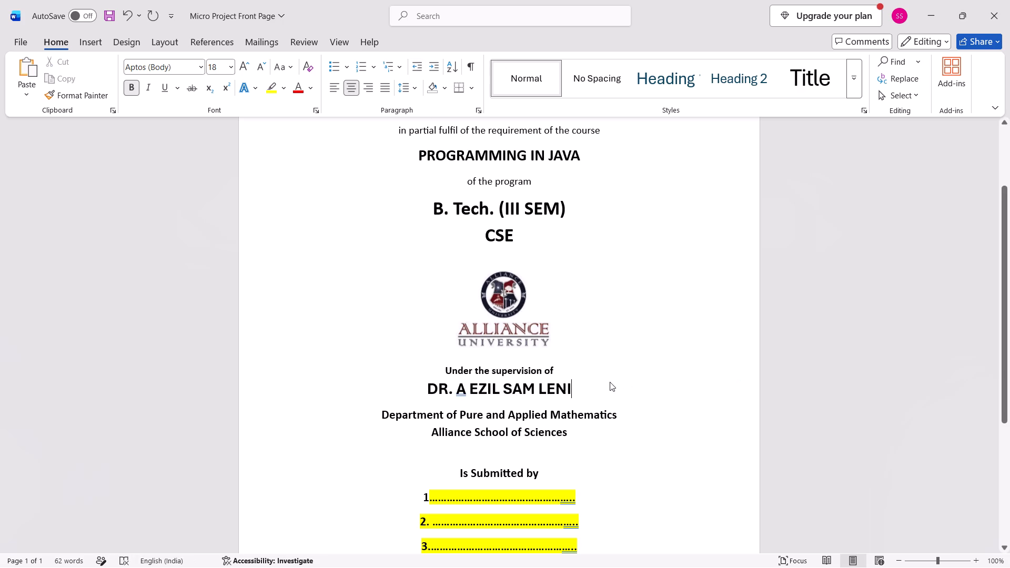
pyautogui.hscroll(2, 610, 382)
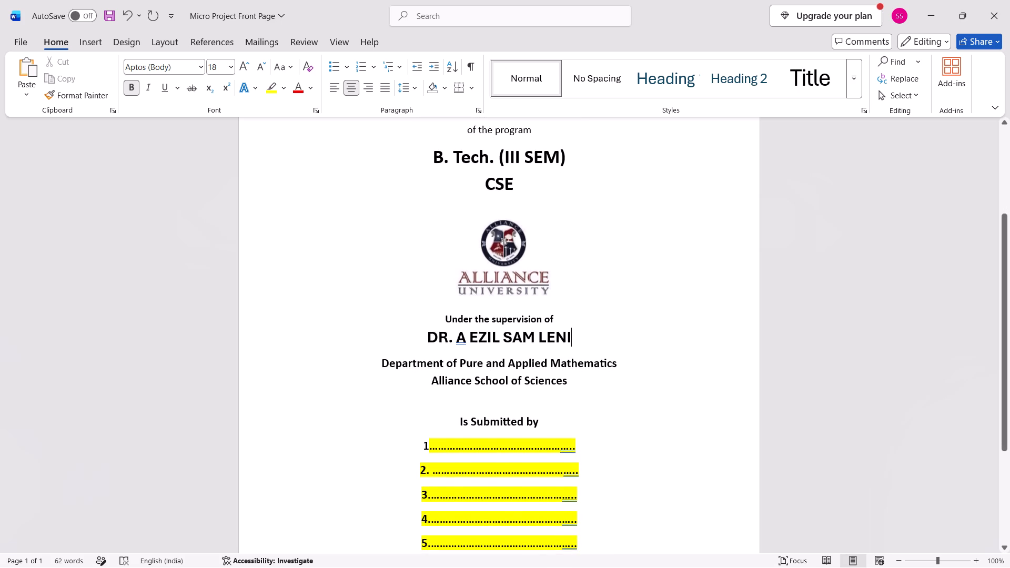
# Replace "Pure and Applied Mathematics" and the "Alliance School of Sciences" line after "Department of" with "Computer Science And Engineering".
pyautogui.hscroll(1, 610, 382)
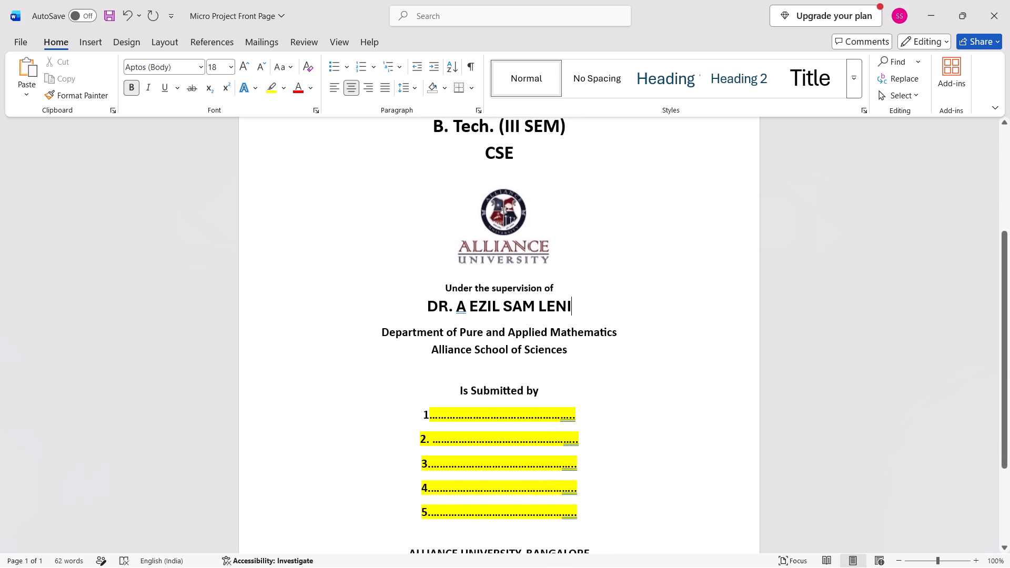
pyautogui.moveTo(458, 331); pyautogui.dragTo(536, 340)
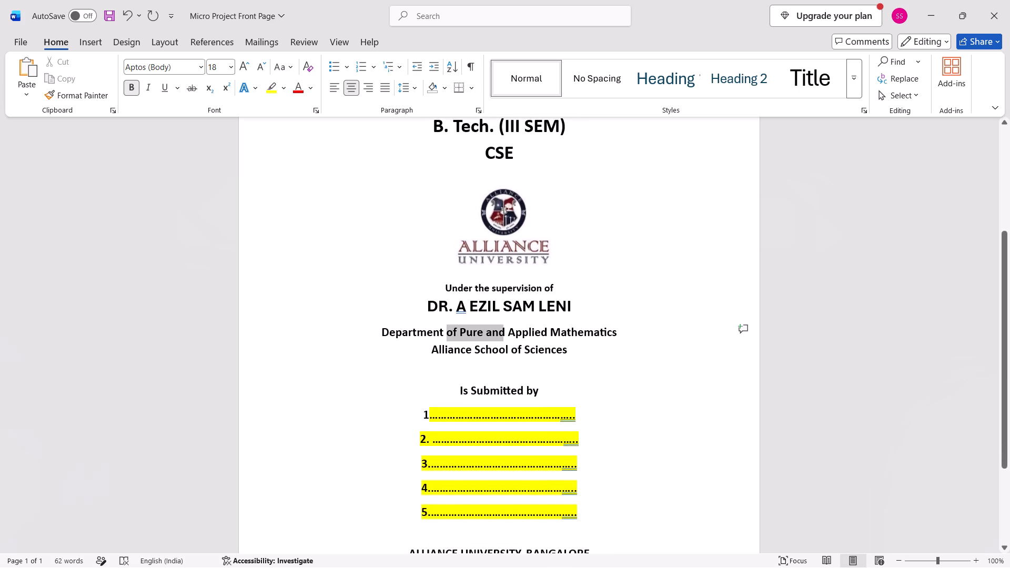
pyautogui.moveTo(536, 340); pyautogui.dragTo(636, 337)
pyautogui.click(630, 330)
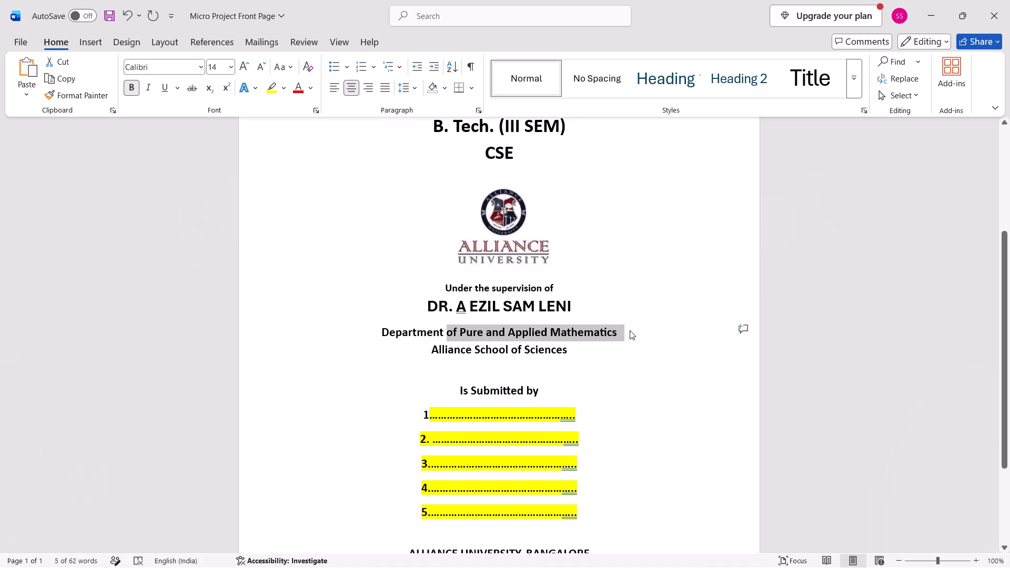
pyautogui.moveTo(630, 330); pyautogui.dragTo(467, 330)
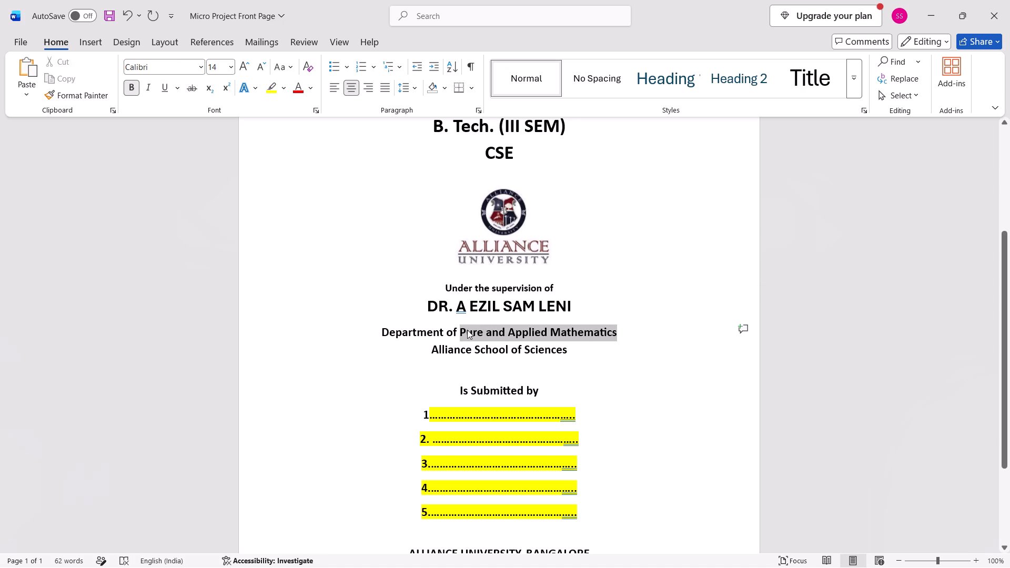
pyautogui.moveTo(467, 330); pyautogui.dragTo(464, 330)
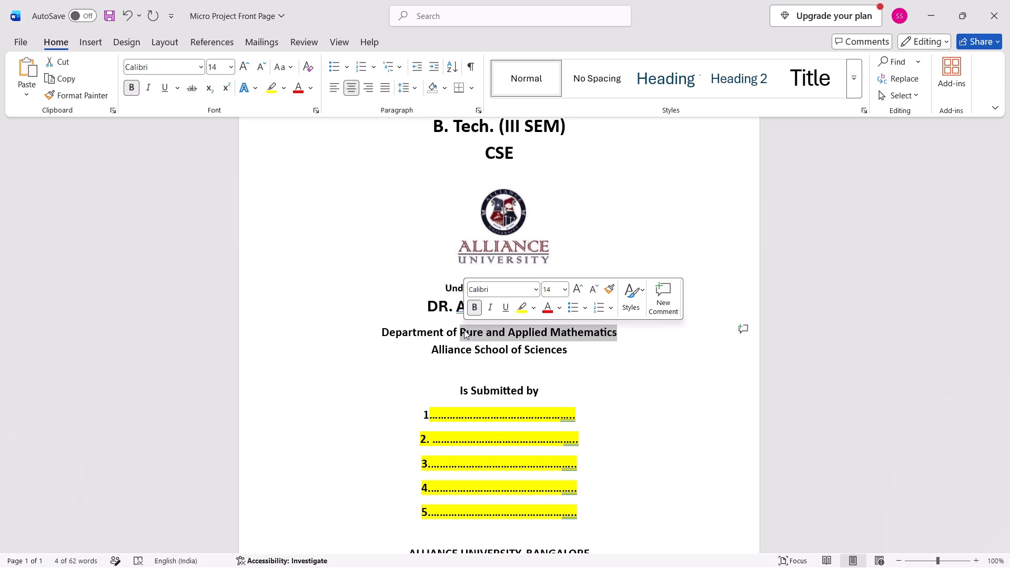
pyautogui.click(464, 330)
pyautogui.click(458, 329)
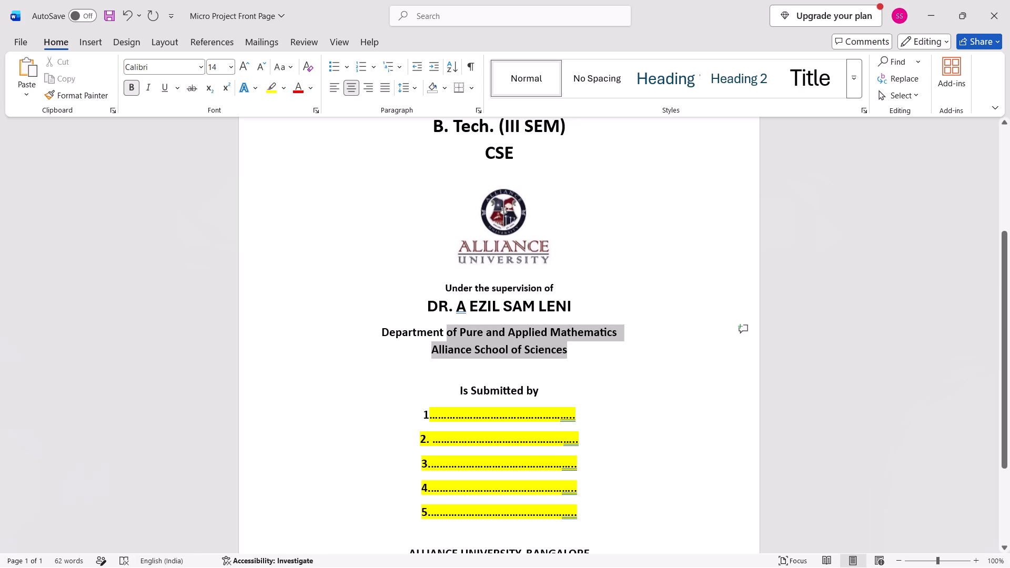
pyautogui.click(461, 330)
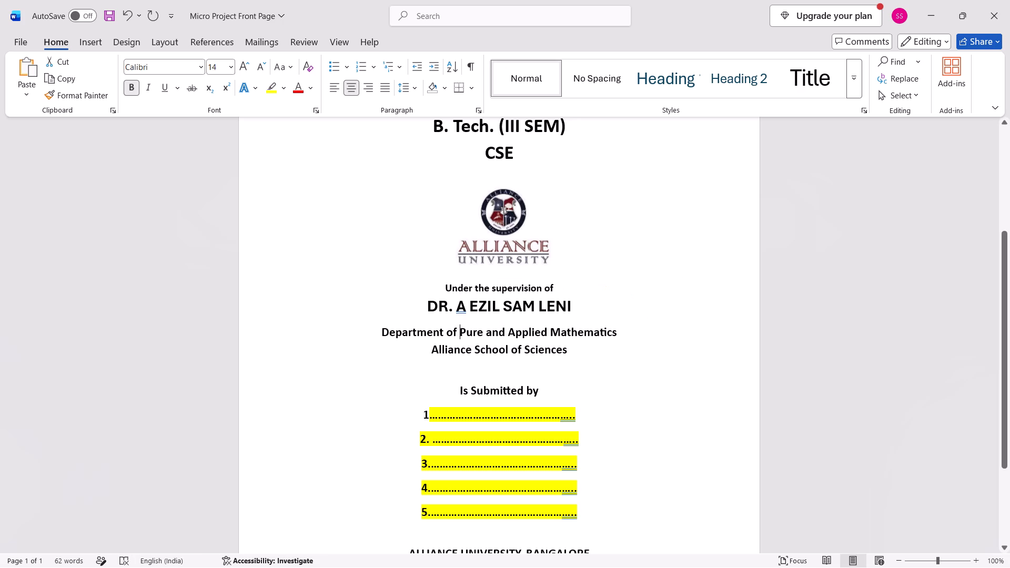
pyautogui.moveTo(461, 330); pyautogui.dragTo(579, 355)
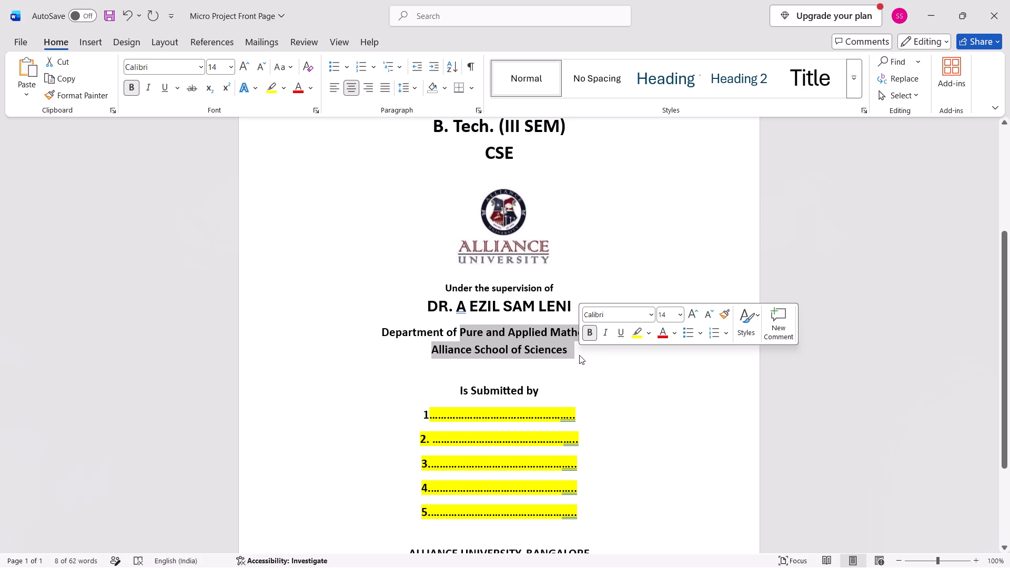
pyautogui.press('BackSpace')
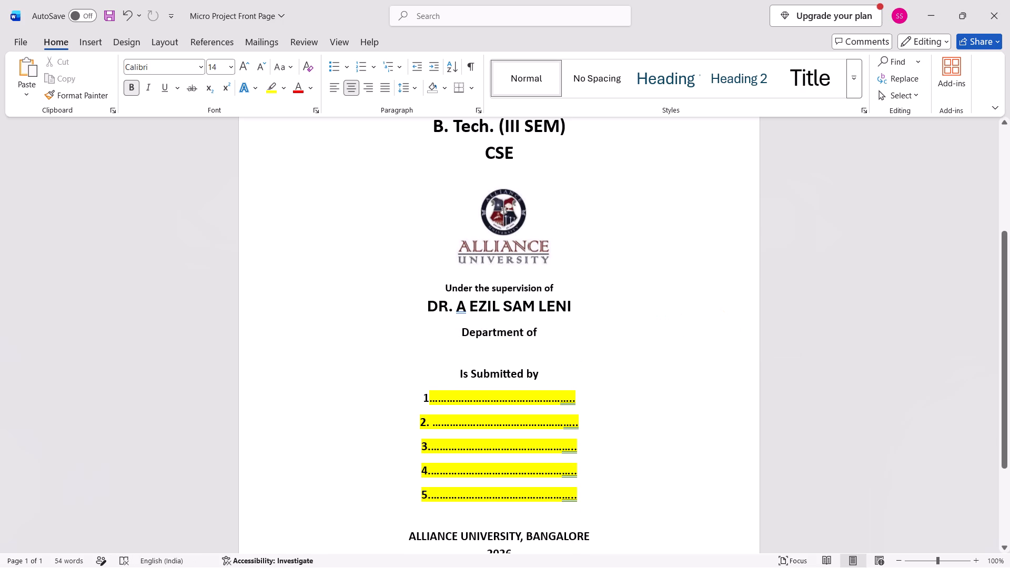
pyautogui.hotkey('shift', 'c')
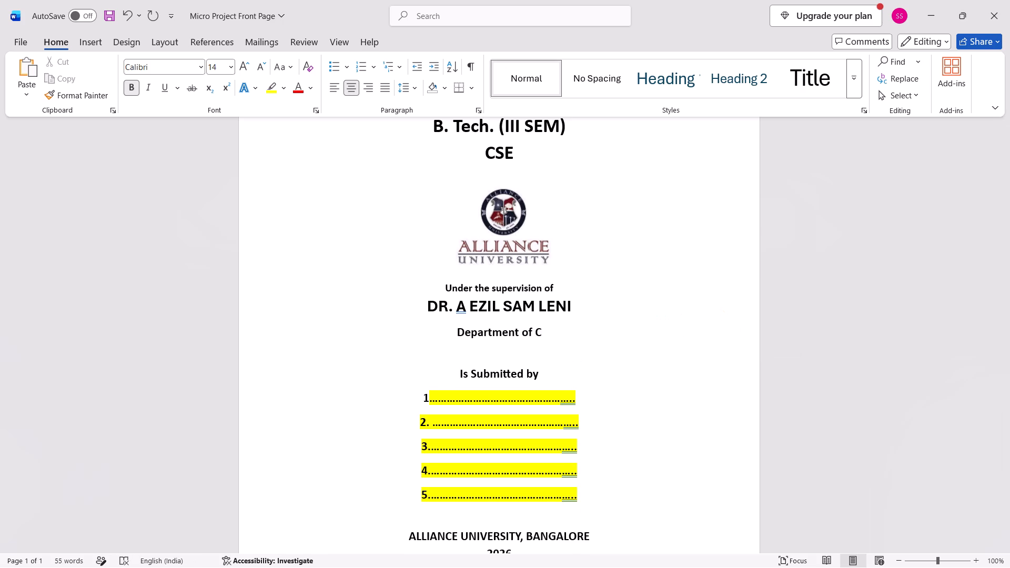
pyautogui.write('omputer')
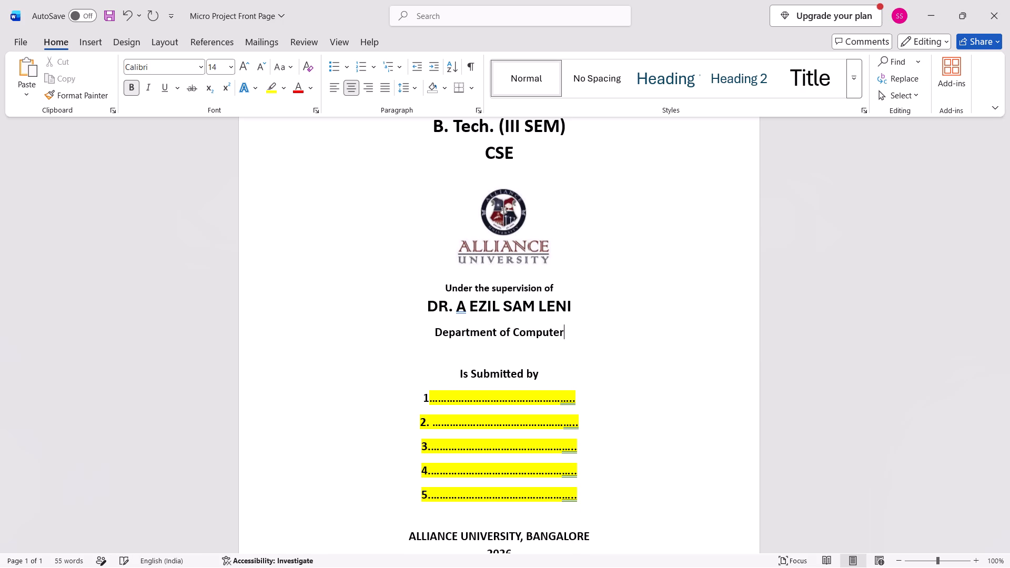
pyautogui.press('space')
pyautogui.write('Science')
pyautogui.press('space')
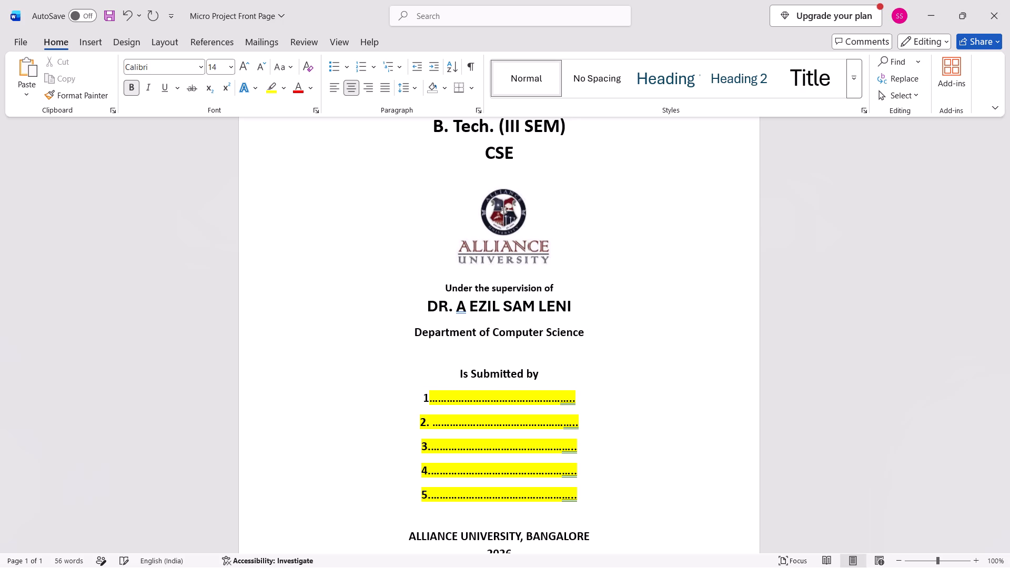
pyautogui.write('An')
pyautogui.write('d Engineer')
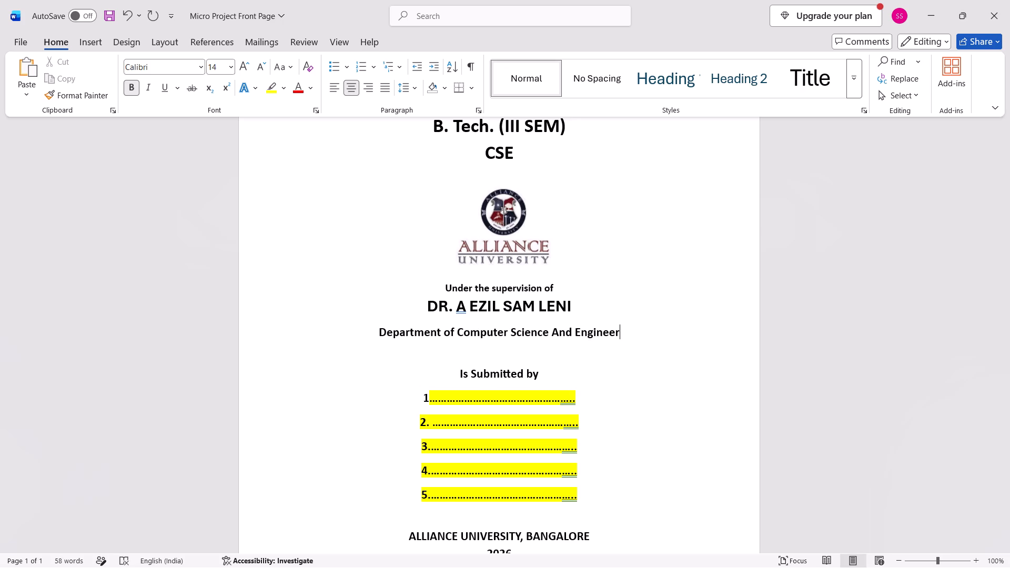
pyautogui.write('ing')
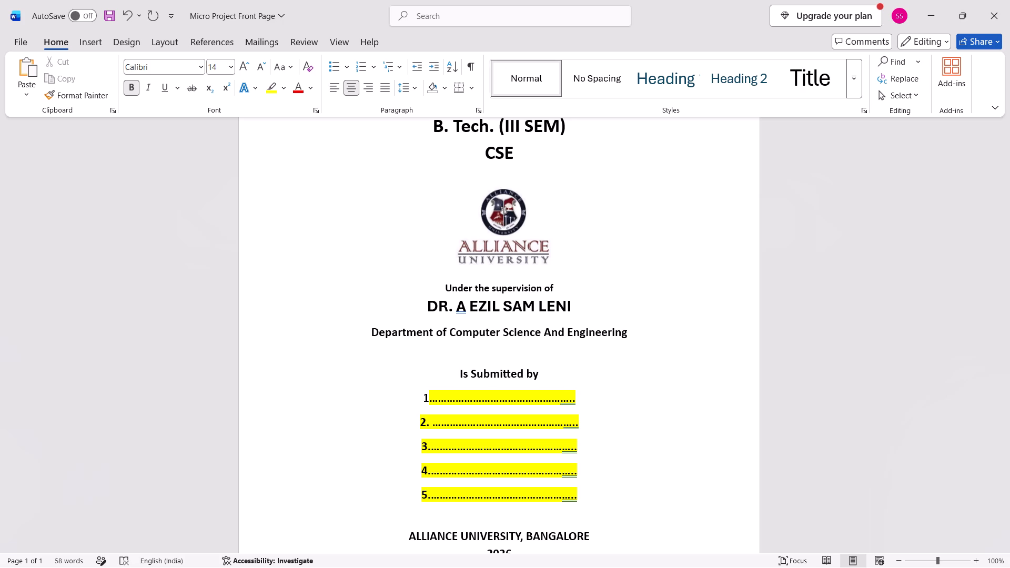
# Remove the blank line between the department line and "Is Submitted by".
pyautogui.click(530, 353)
pyautogui.press('BackSpace')
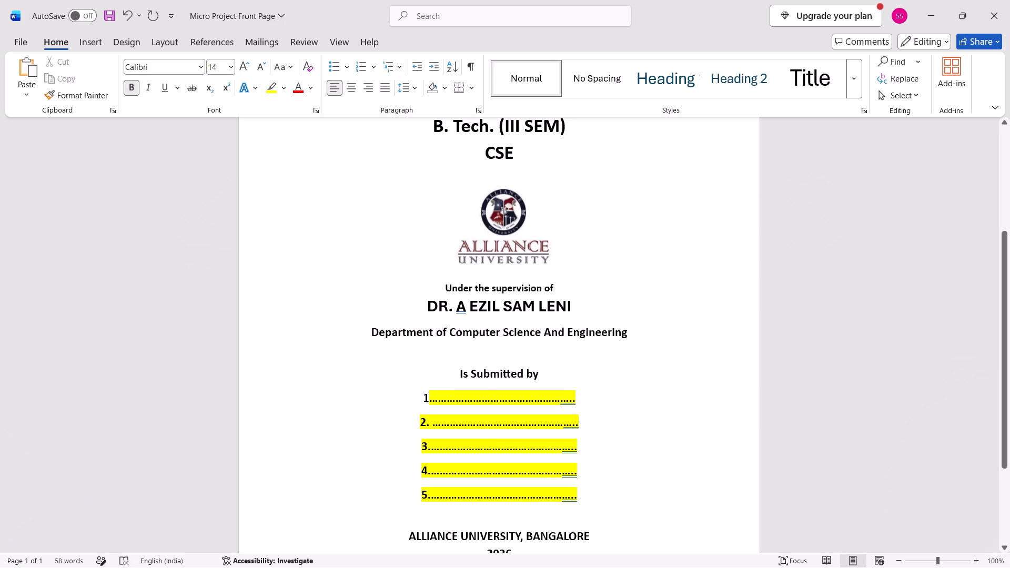
pyautogui.press('BackSpace')
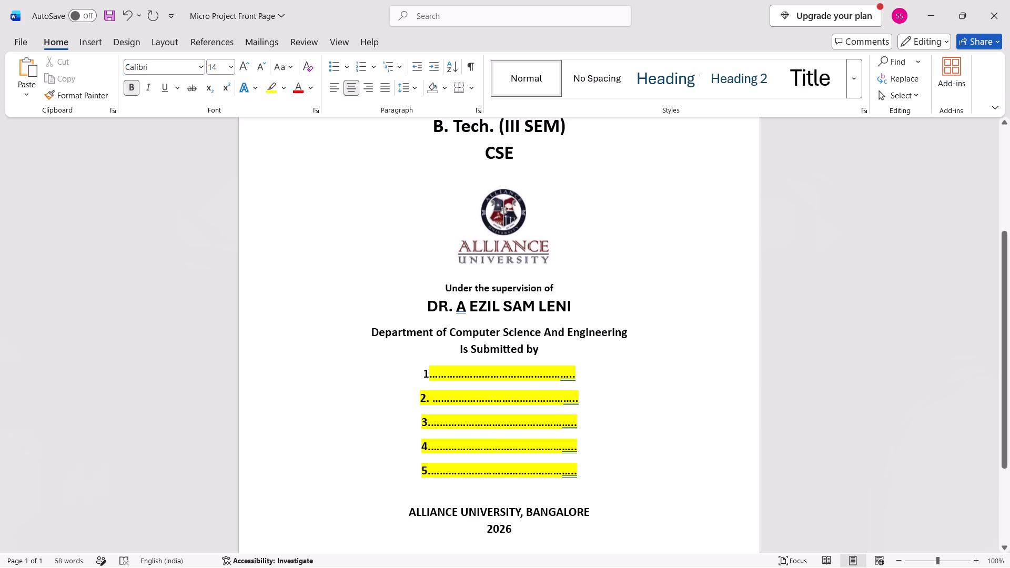
# Replace the five highlighted numbered placeholders with the Student Team Members list copied from the java microproject report, removing the extra blank line below it.
pyautogui.moveTo(422, 372); pyautogui.dragTo(579, 468)
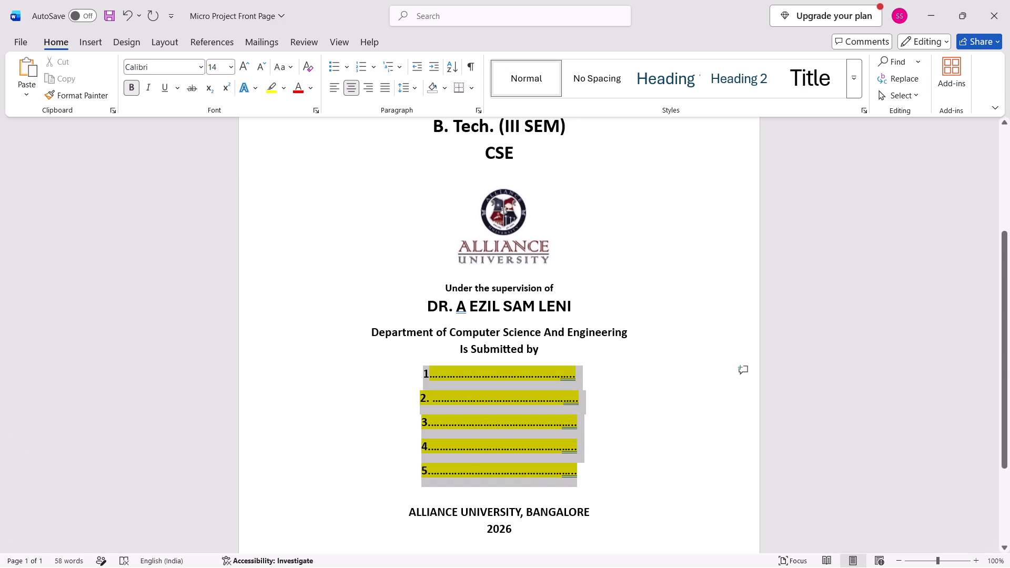
pyautogui.moveTo(579, 468); pyautogui.dragTo(579, 470)
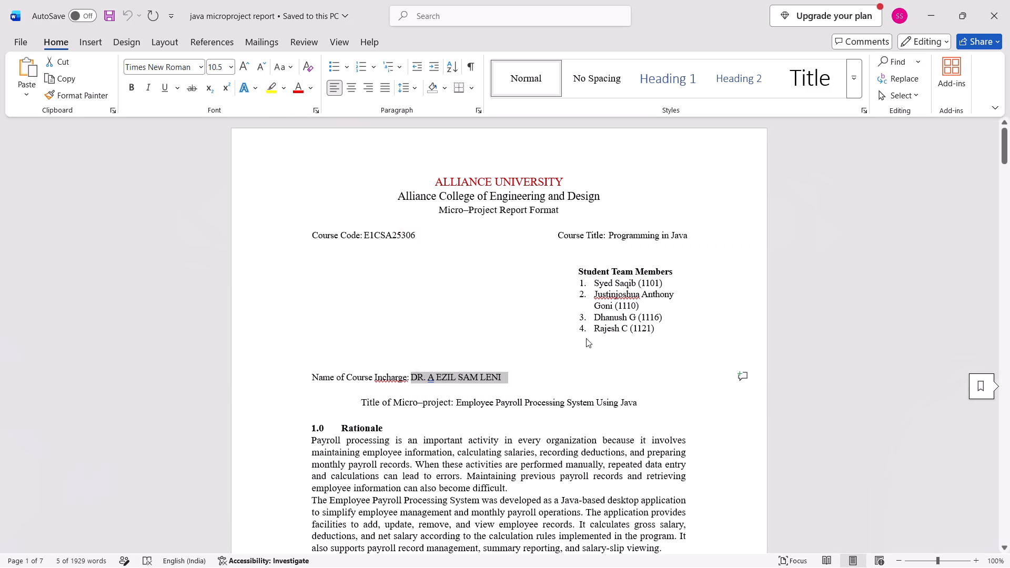
pyautogui.moveTo(579, 282); pyautogui.dragTo(672, 333)
pyautogui.hotkey('ctrl', 'c')
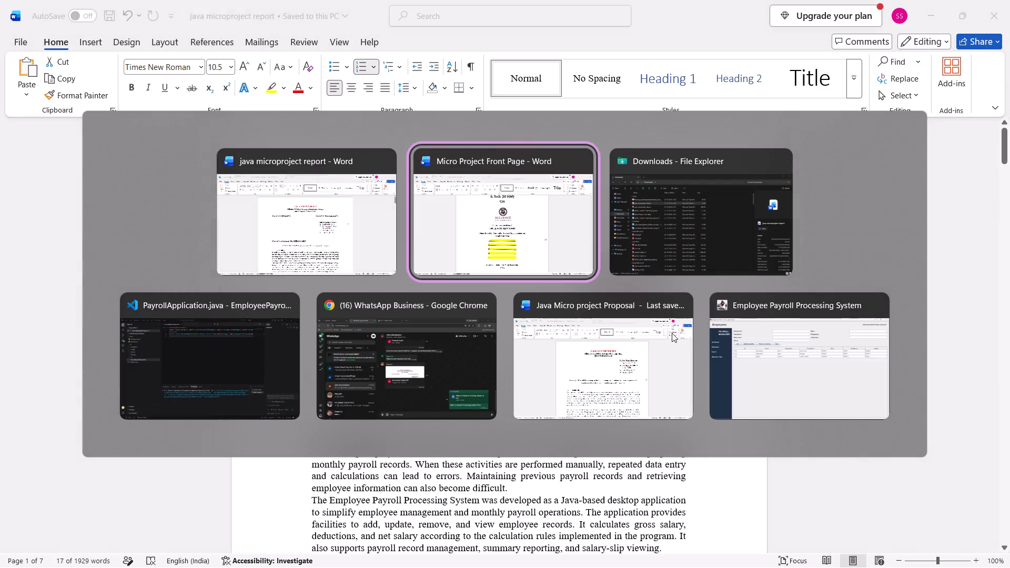
pyautogui.hotkey('ctrl', 'v')
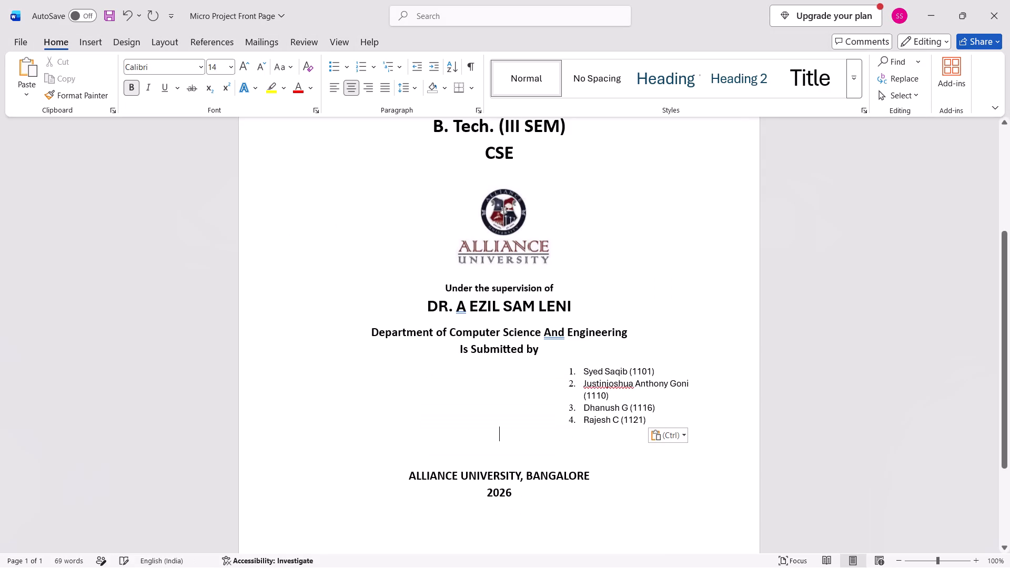
pyautogui.press('BackSpace')
pyautogui.press('BackSpace')
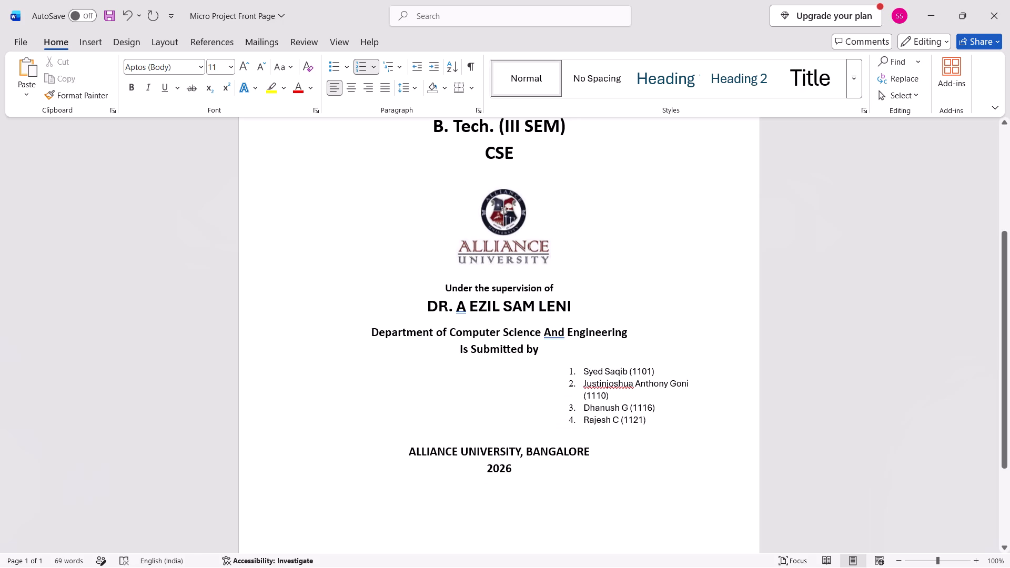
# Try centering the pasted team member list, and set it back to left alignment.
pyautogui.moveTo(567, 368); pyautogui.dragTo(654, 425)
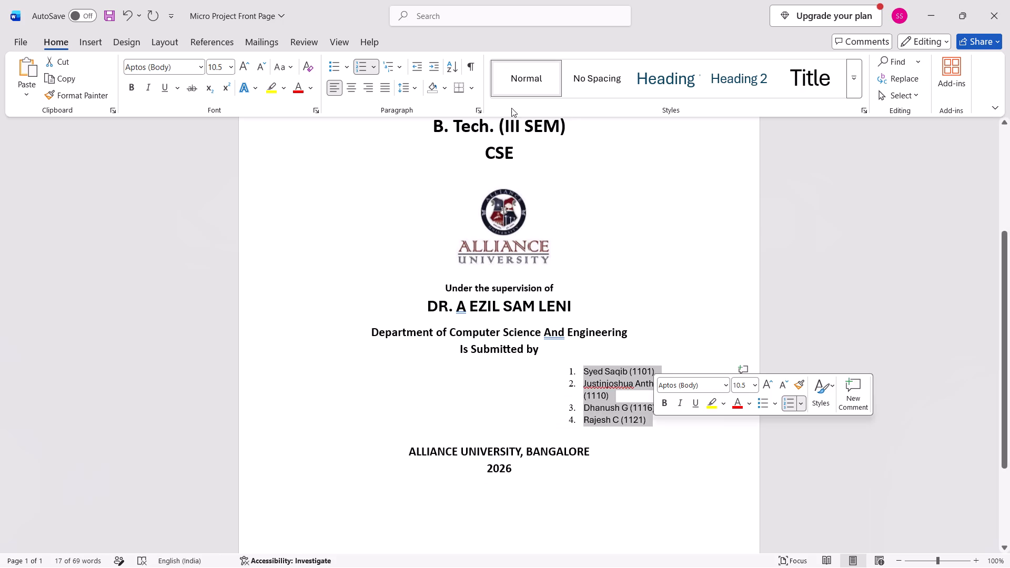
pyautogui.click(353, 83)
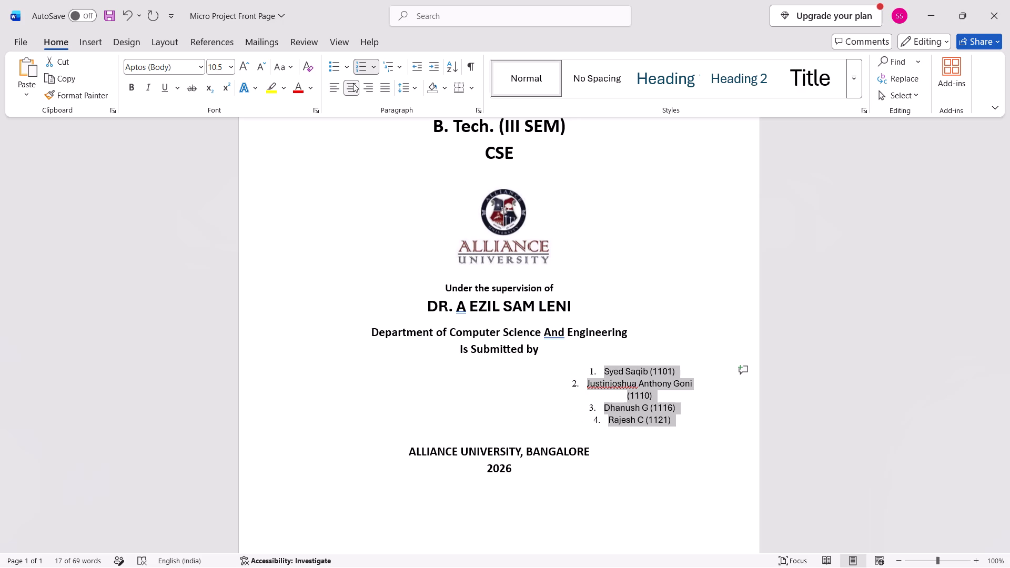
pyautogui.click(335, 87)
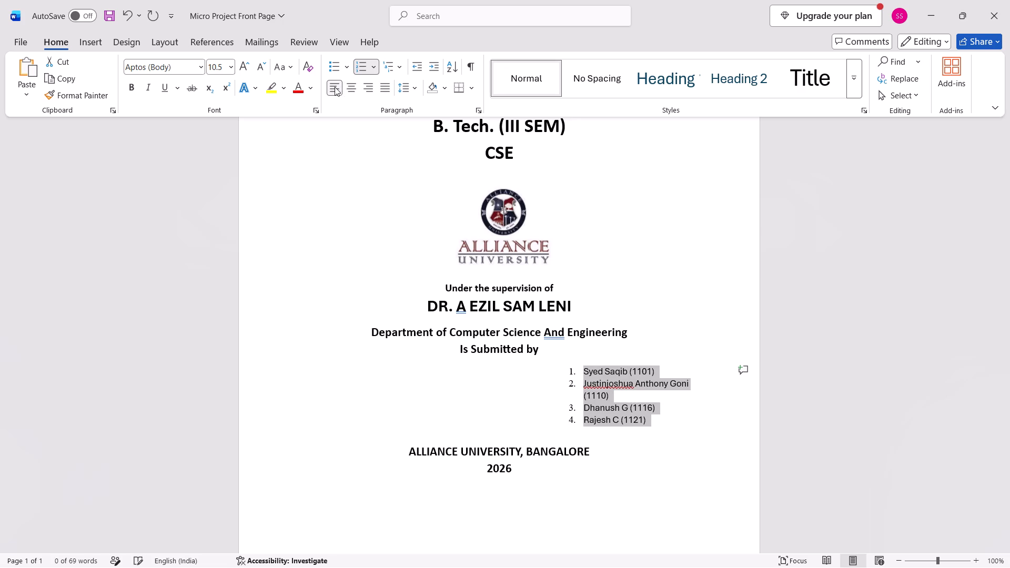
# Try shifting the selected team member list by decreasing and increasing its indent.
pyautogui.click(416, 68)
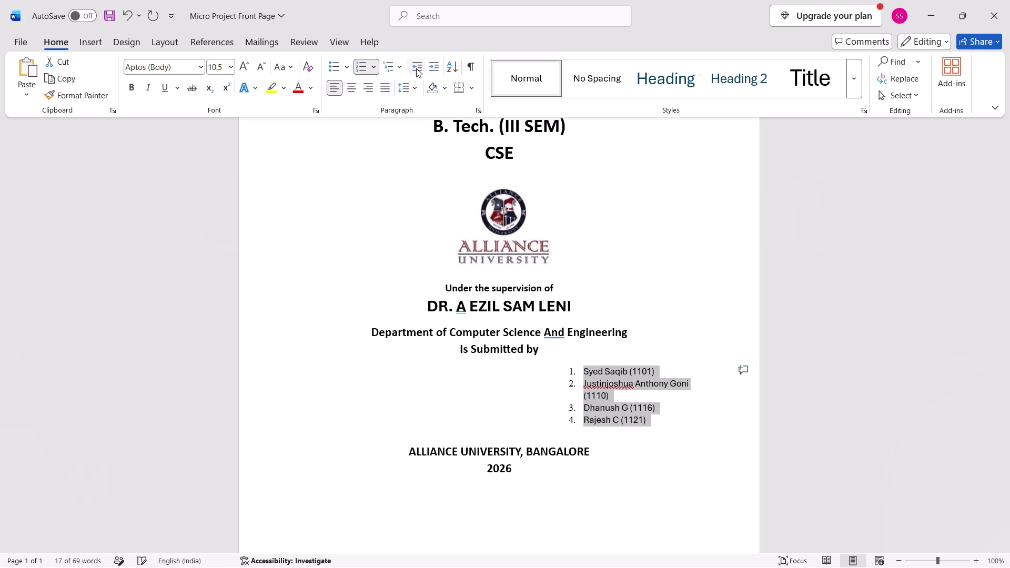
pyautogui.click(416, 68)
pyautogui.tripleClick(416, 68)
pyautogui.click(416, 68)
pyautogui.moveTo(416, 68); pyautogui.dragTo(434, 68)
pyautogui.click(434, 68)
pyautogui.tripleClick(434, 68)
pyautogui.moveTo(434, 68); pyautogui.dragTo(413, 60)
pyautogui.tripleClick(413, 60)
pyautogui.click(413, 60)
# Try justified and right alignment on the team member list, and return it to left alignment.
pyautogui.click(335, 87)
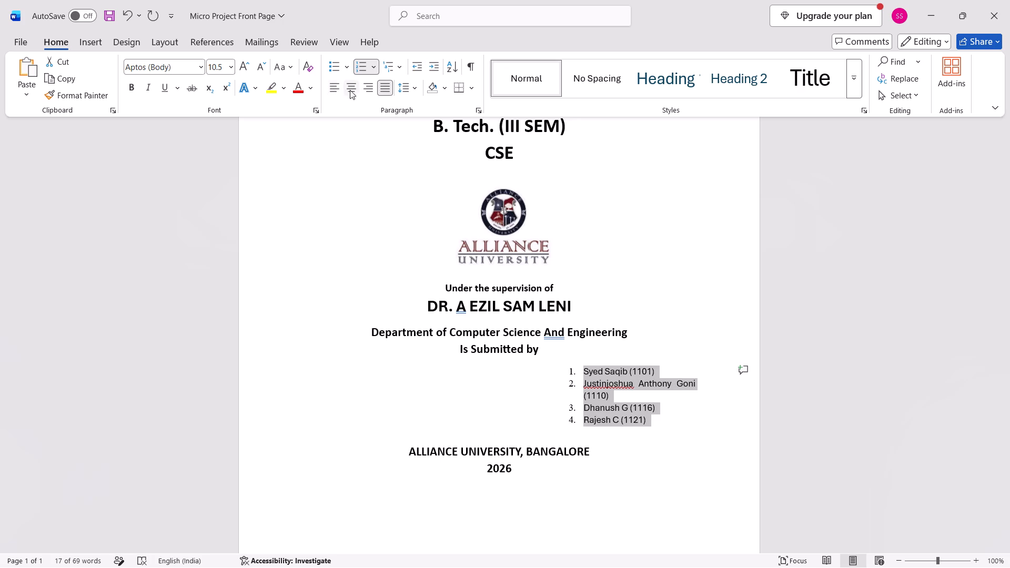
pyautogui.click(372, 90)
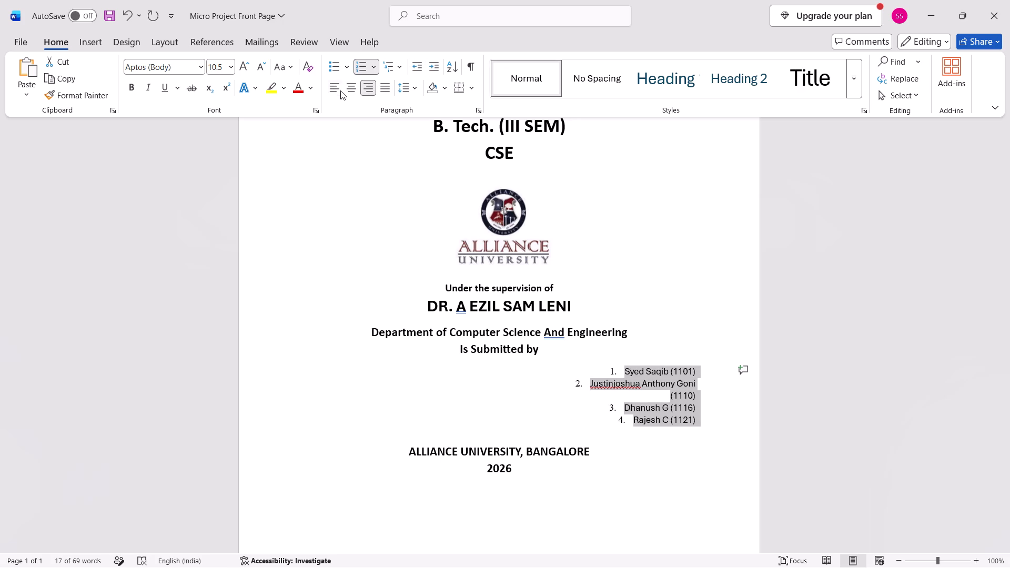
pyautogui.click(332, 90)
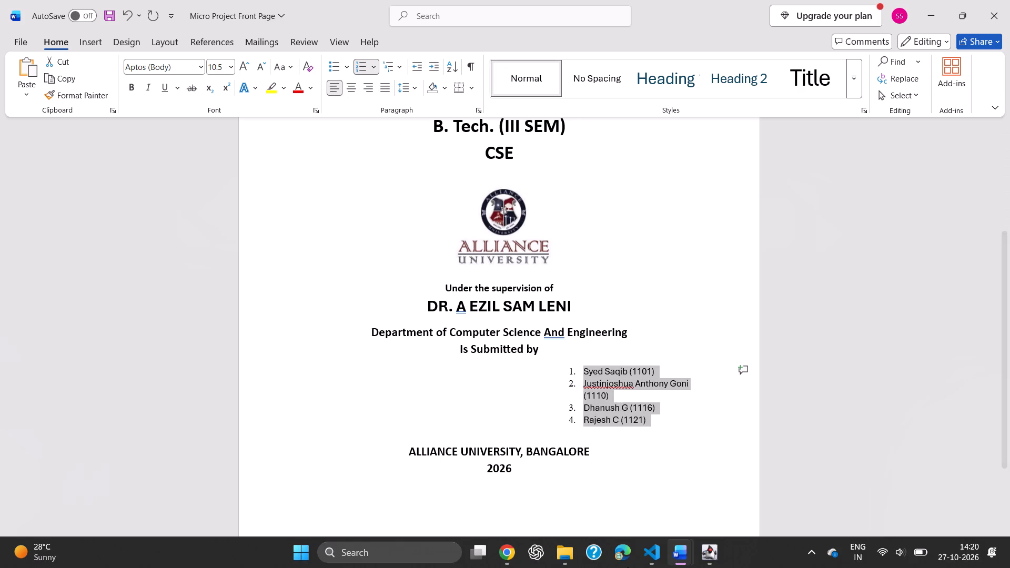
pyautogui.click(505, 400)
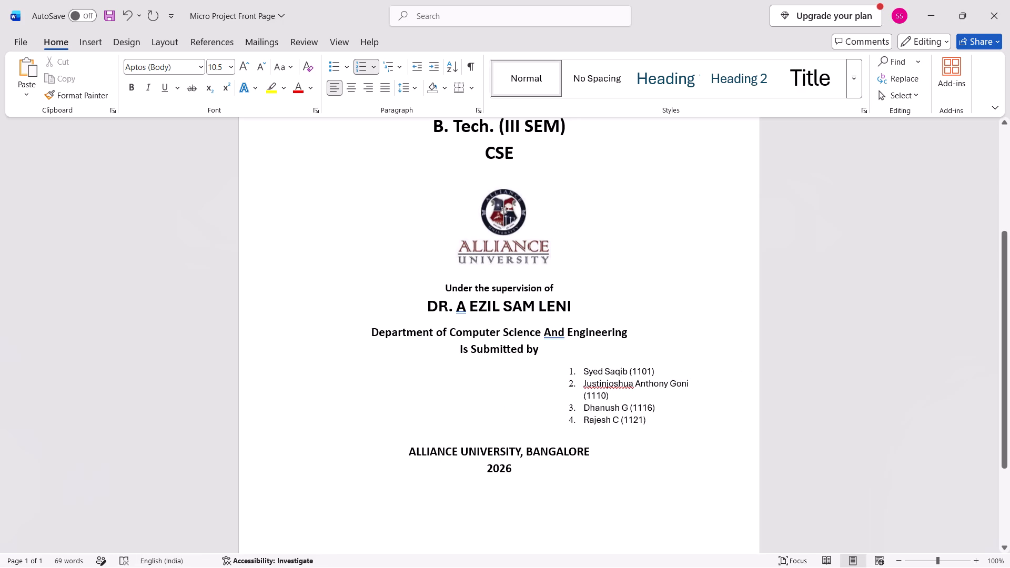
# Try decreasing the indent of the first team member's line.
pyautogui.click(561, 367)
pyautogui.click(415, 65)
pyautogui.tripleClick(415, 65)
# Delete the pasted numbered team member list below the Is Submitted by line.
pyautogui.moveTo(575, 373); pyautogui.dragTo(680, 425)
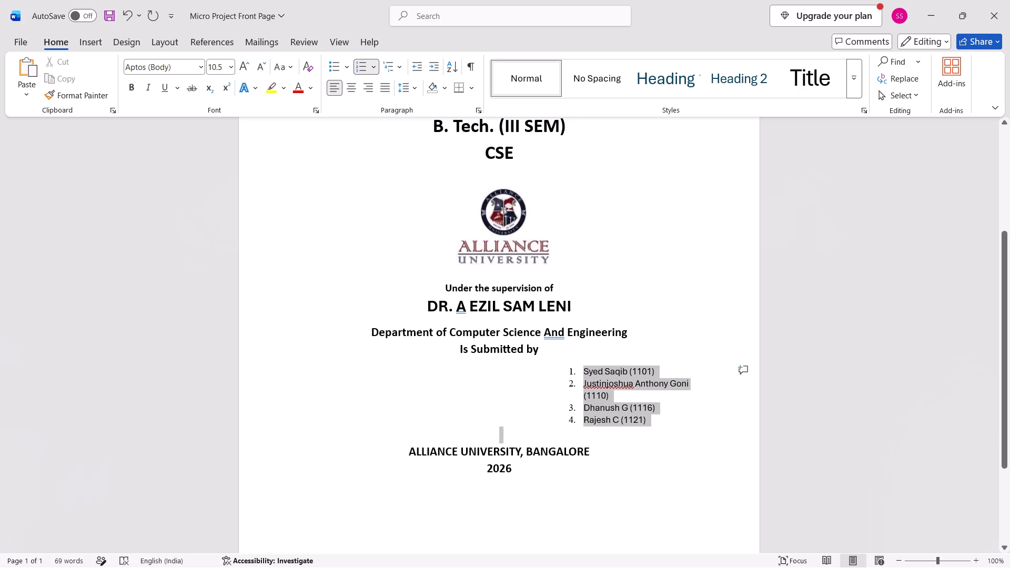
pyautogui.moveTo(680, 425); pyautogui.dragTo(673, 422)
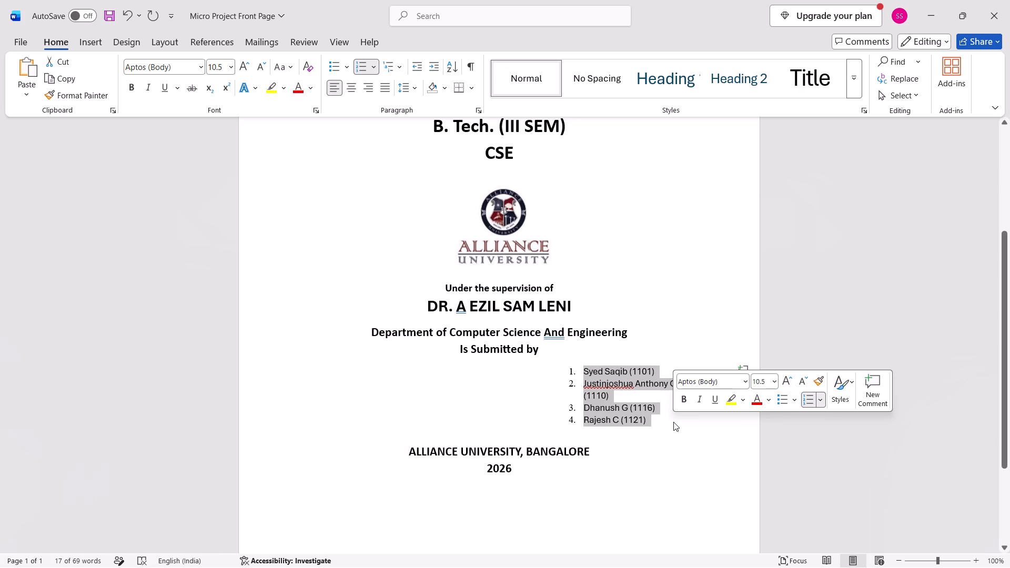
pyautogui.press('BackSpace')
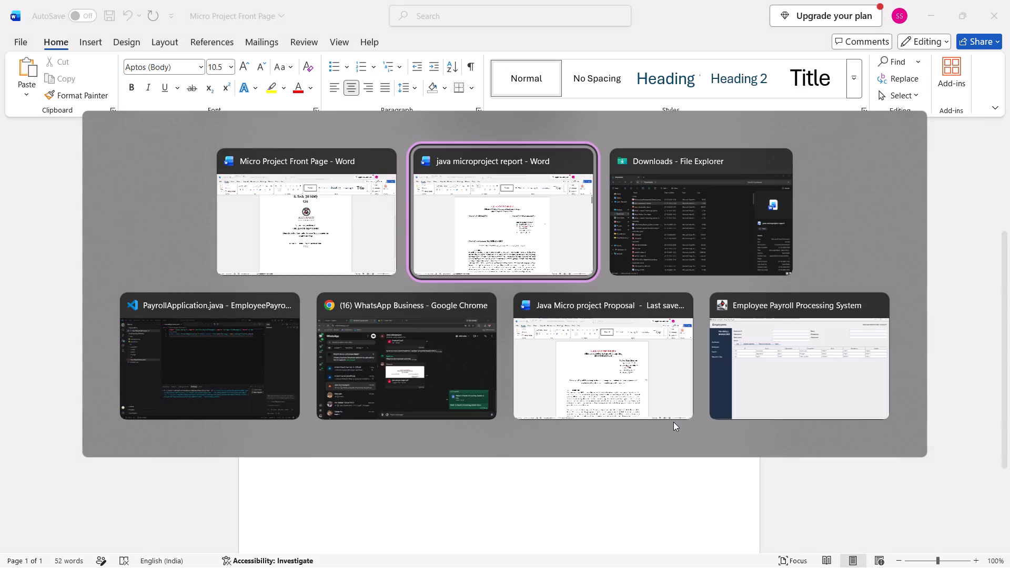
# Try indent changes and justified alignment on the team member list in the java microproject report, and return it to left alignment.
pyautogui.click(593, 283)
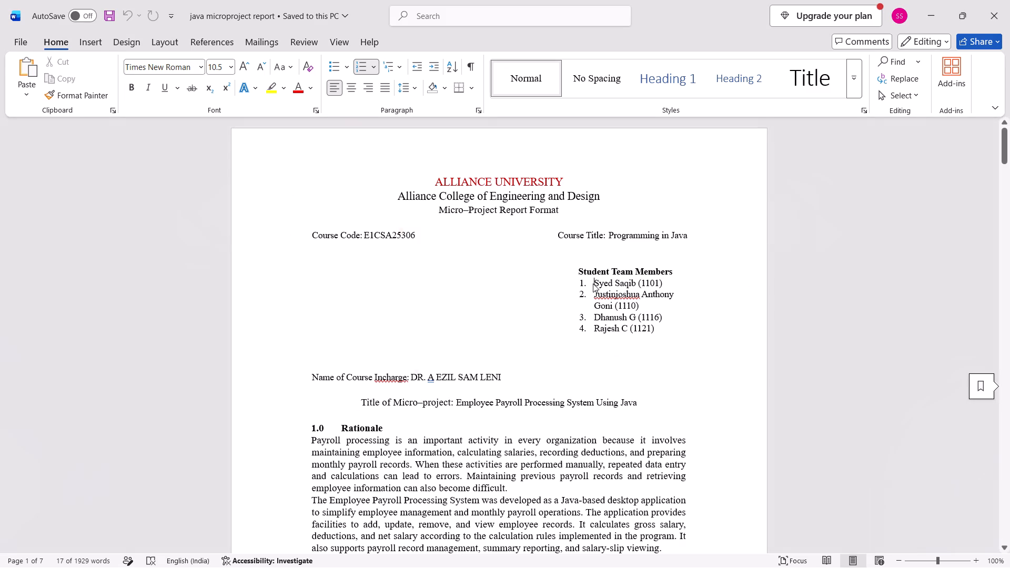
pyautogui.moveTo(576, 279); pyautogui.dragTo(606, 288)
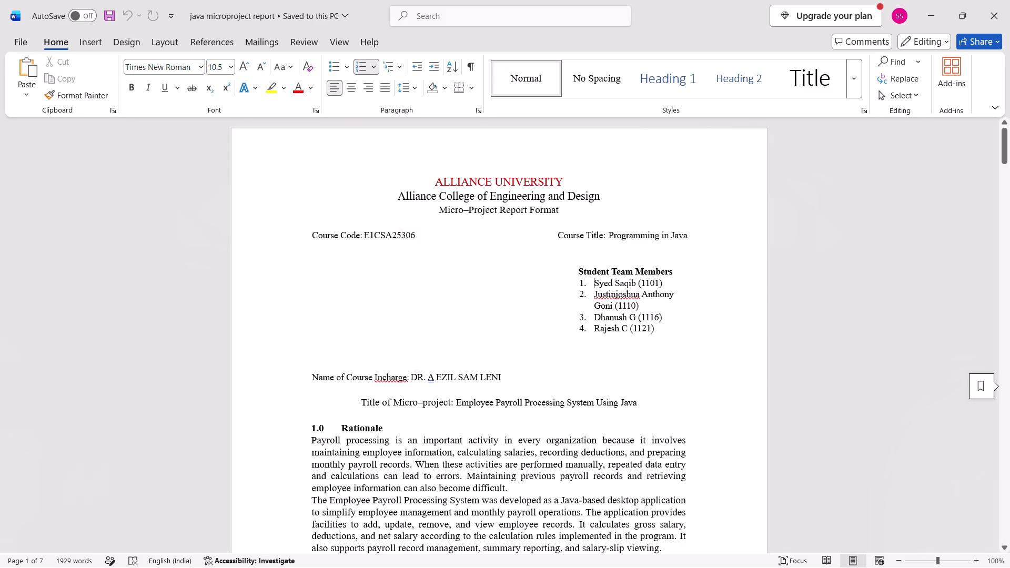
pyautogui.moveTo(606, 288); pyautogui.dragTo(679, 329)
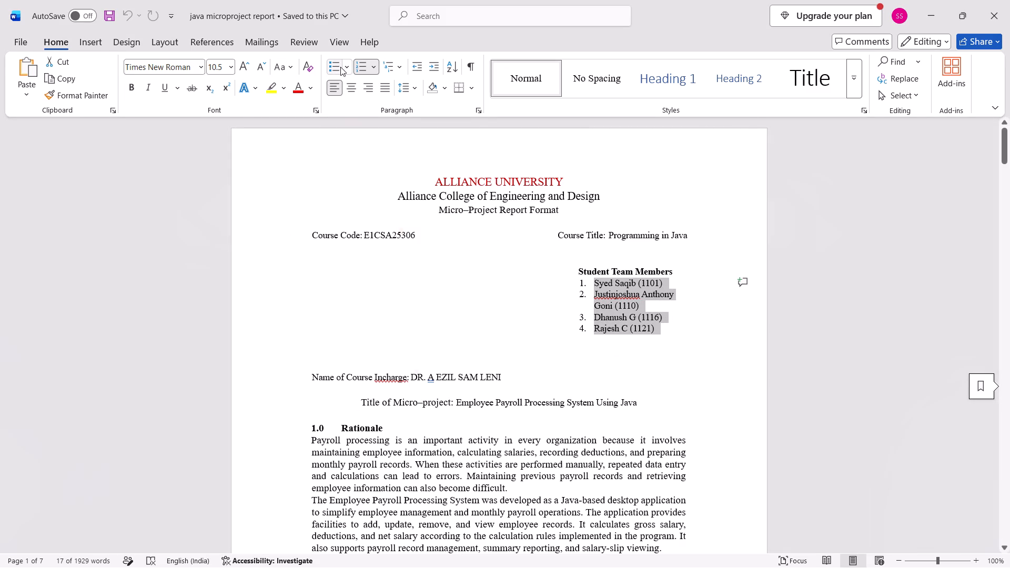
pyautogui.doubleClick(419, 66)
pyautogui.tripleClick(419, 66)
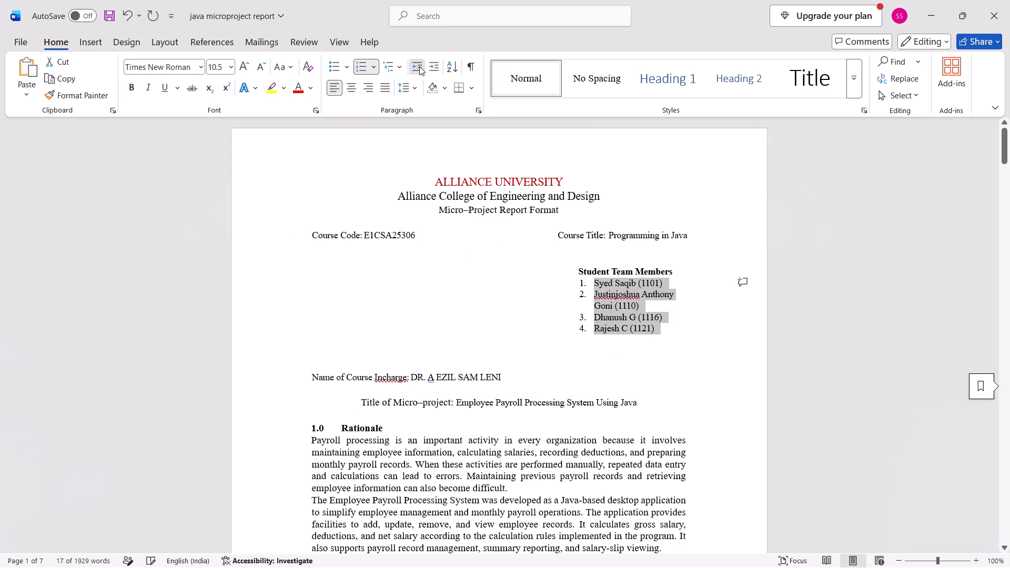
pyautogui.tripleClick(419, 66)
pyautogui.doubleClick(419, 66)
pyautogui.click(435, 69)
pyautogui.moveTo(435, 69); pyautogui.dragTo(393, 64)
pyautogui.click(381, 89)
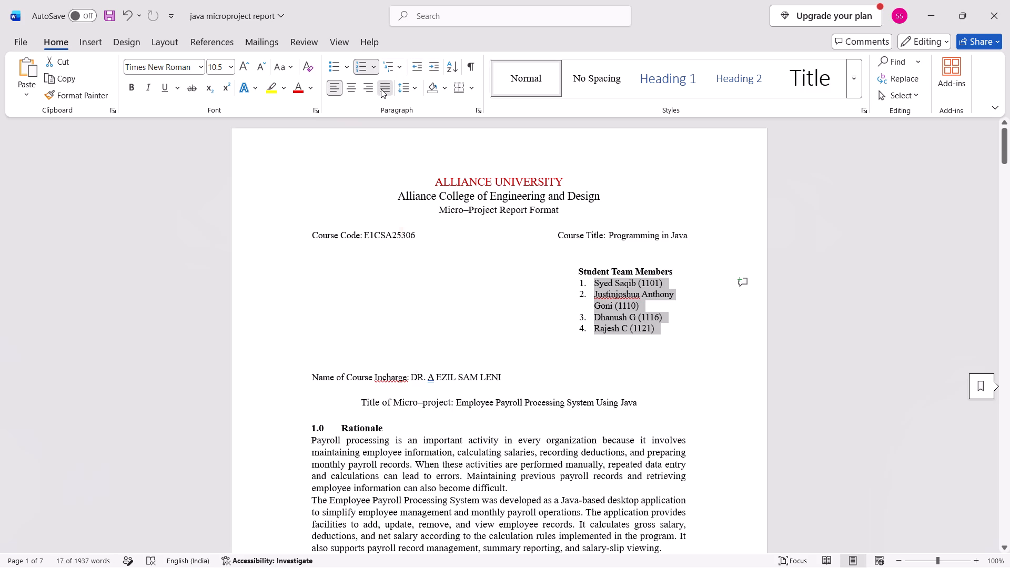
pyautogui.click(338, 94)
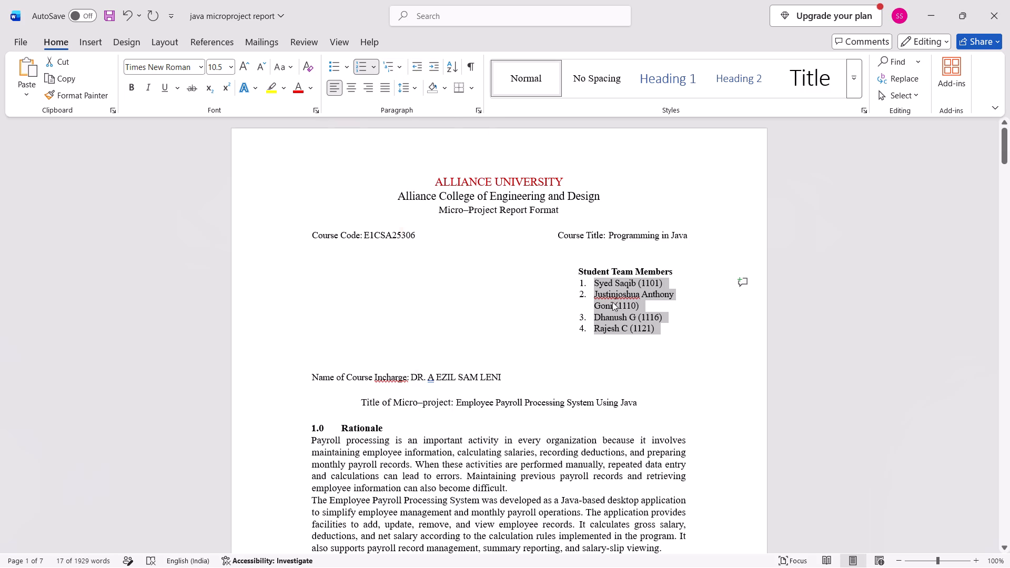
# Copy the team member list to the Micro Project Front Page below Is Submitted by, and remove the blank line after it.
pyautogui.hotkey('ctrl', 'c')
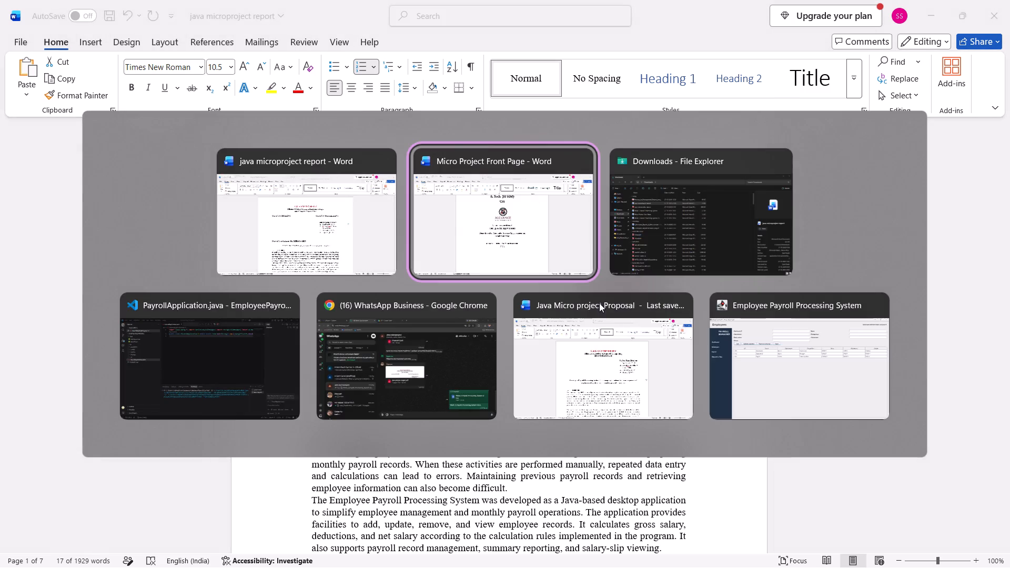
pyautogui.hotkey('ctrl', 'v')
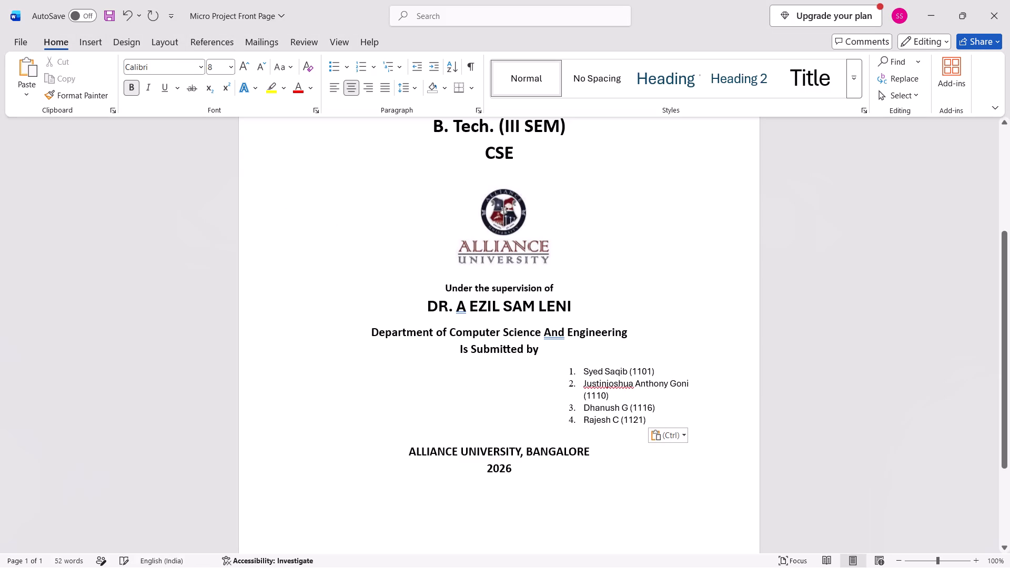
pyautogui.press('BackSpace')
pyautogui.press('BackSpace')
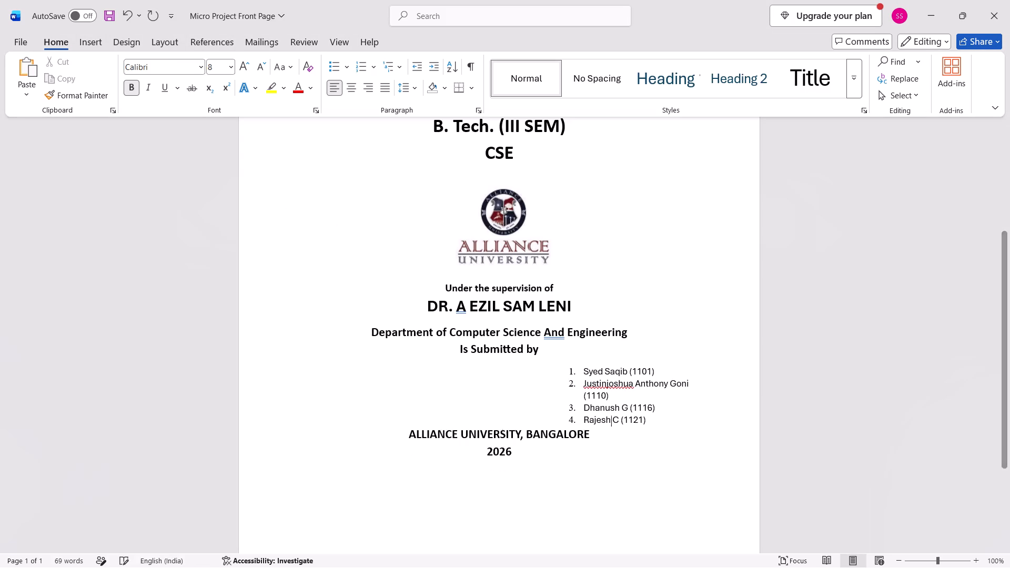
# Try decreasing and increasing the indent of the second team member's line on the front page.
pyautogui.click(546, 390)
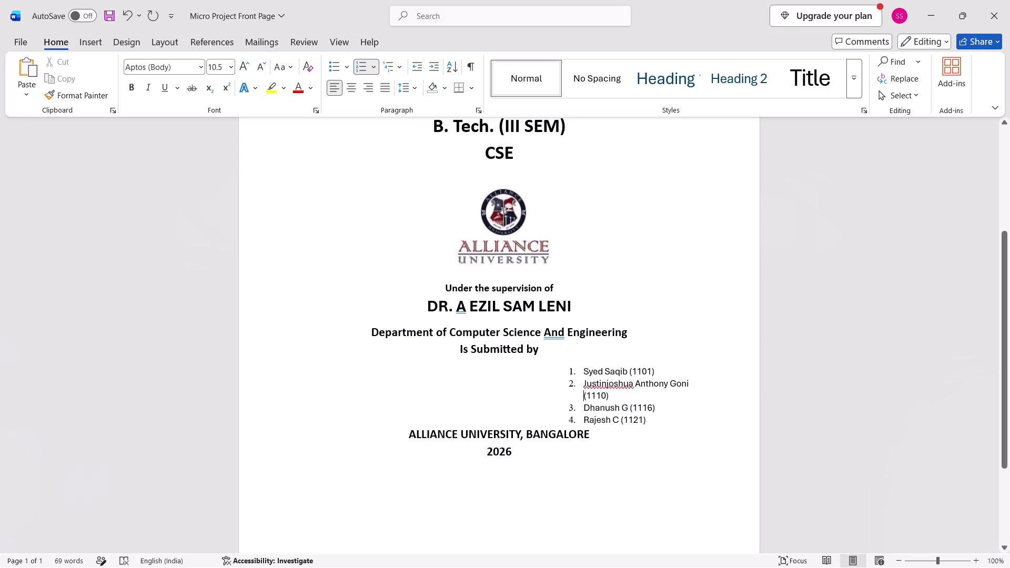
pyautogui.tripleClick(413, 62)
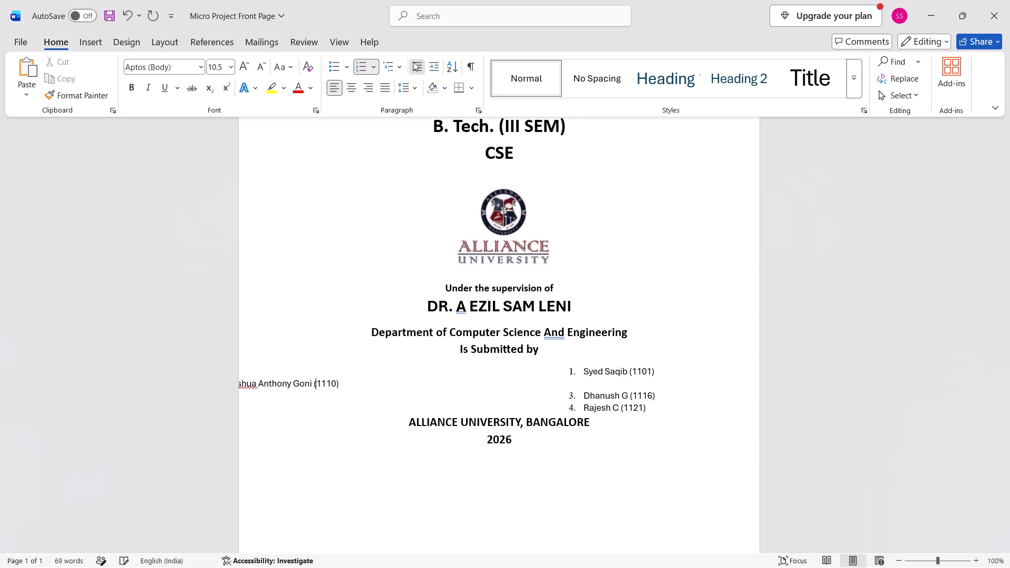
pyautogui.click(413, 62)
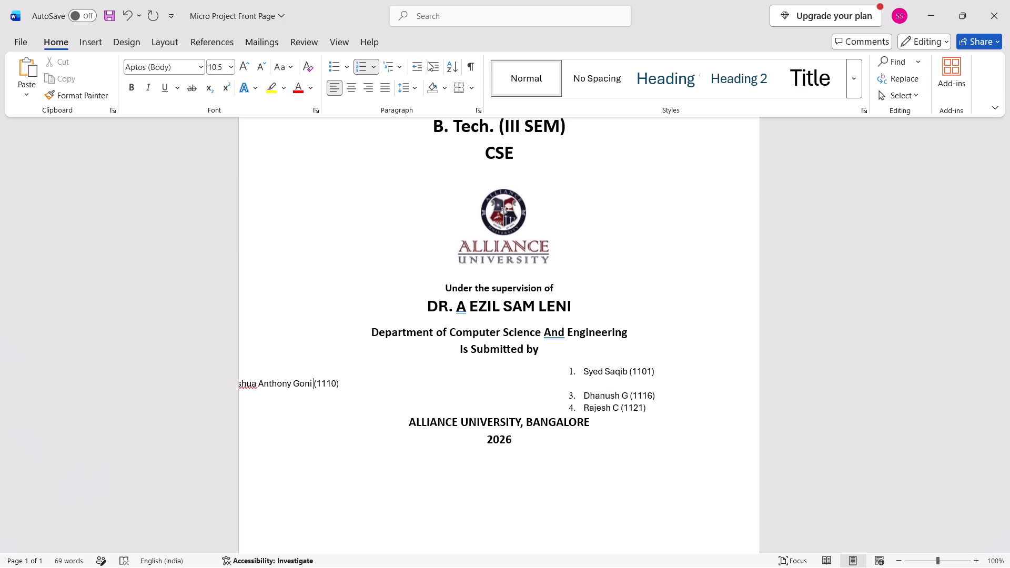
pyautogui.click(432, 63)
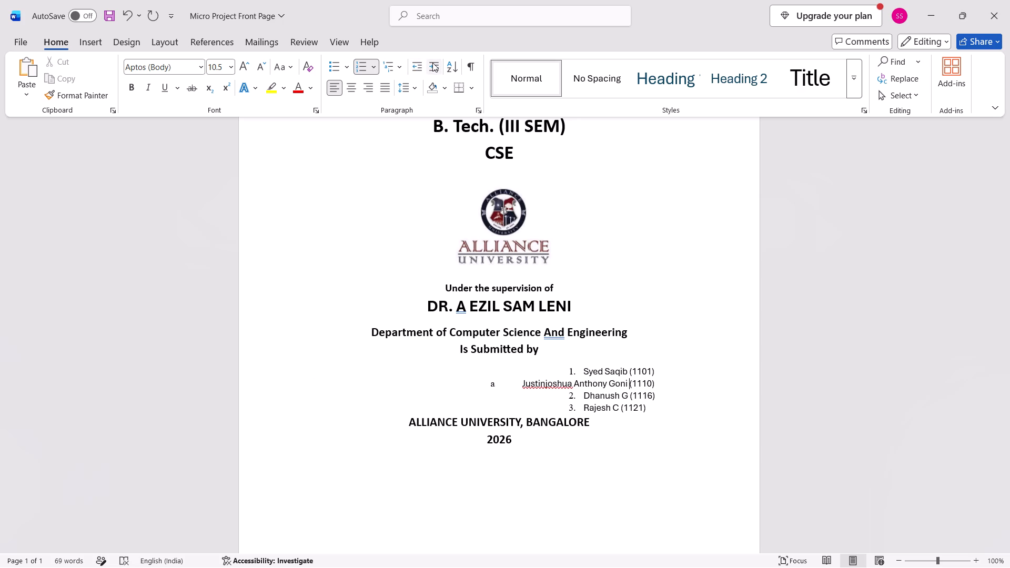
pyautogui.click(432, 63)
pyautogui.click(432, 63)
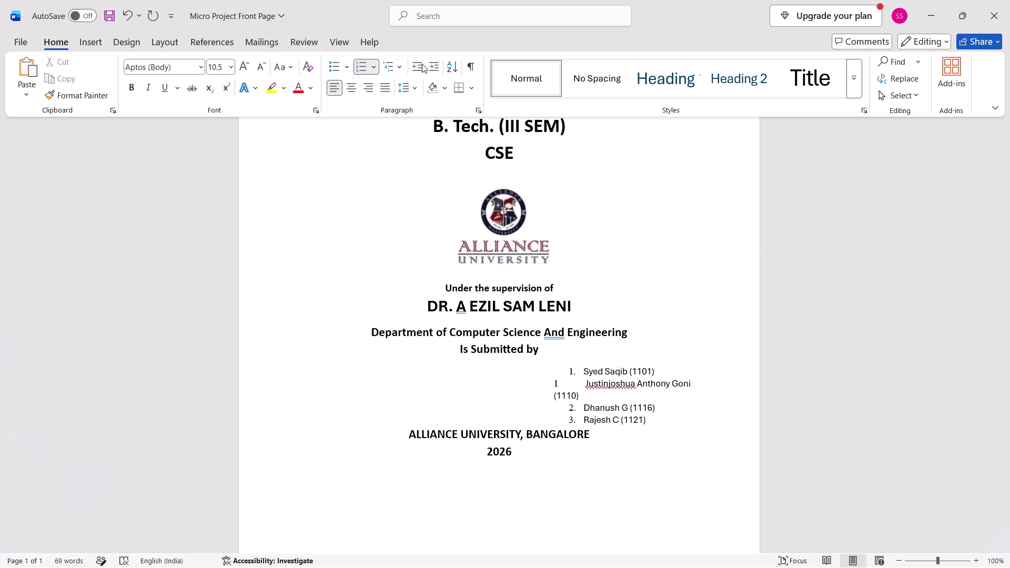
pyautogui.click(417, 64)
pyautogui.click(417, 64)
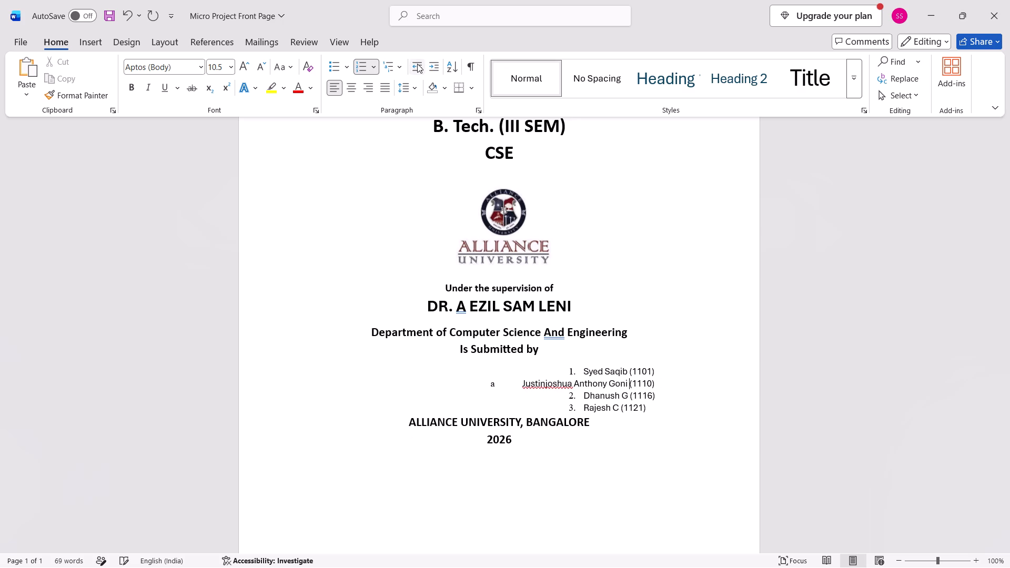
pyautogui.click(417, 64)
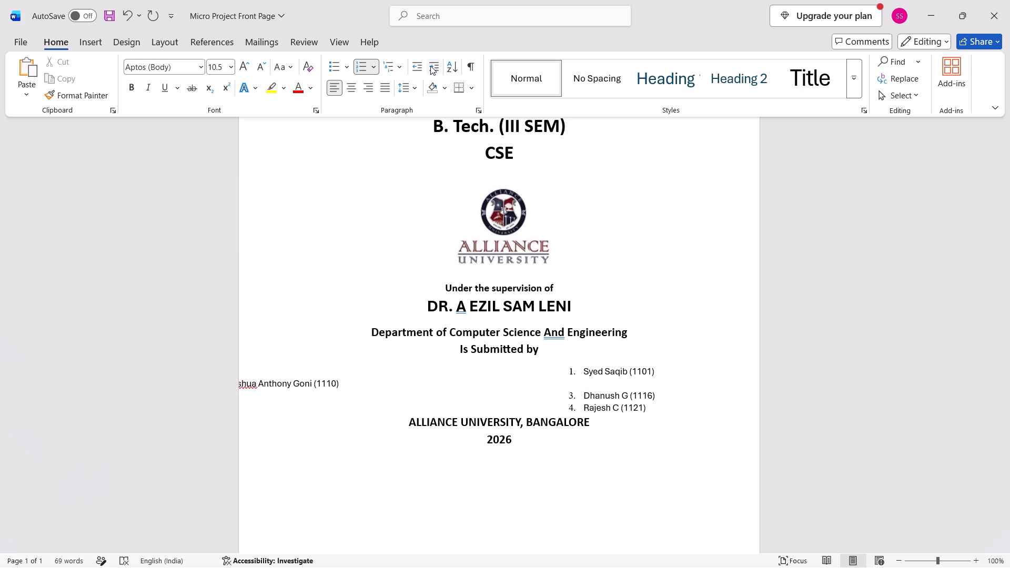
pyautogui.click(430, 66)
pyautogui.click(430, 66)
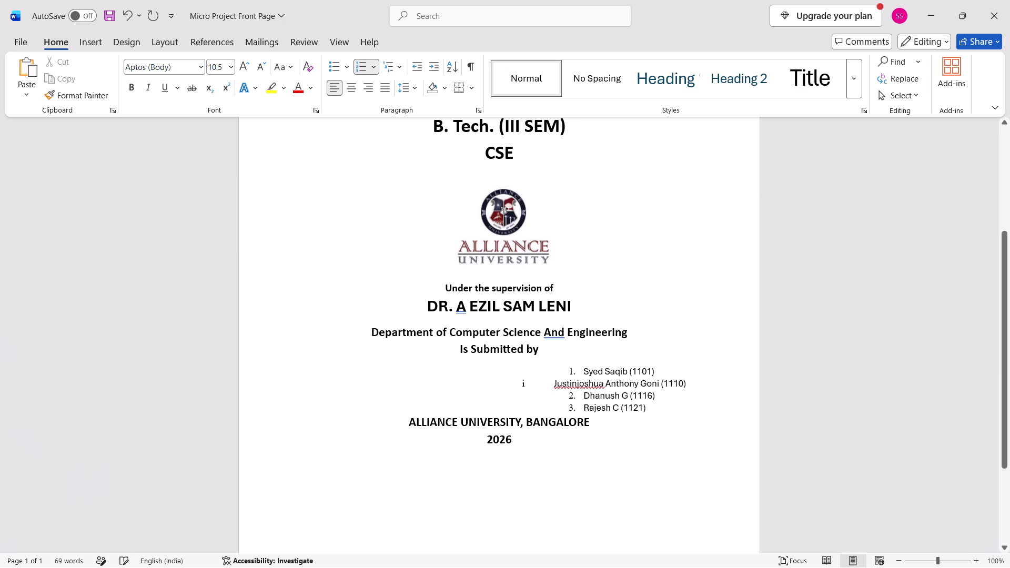
# Undo the front page edits back to the five highlighted numbered placeholder lines, redoing only the removal of the blank line above Is Submitted by.
pyautogui.hotkey('ctrl', 'z')
pyautogui.hotkey('ctrl', 'z')
pyautogui.hotkey('ctrl', 'z')
pyautogui.hotkey('ctrl', 'z')
pyautogui.hotkey('ctrl', 'z')
pyautogui.hotkey('ctrl', 'z')
pyautogui.hotkey('ctrl', 'z')
pyautogui.hotkey('ctrl', 'z')
pyautogui.hotkey('ctrl', 'z')
pyautogui.hotkey('ctrl', 'z')
pyautogui.hotkey('ctrl', 'z')
pyautogui.hotkey('ctrl', 'z')
pyautogui.hotkey('ctrl', 'z')
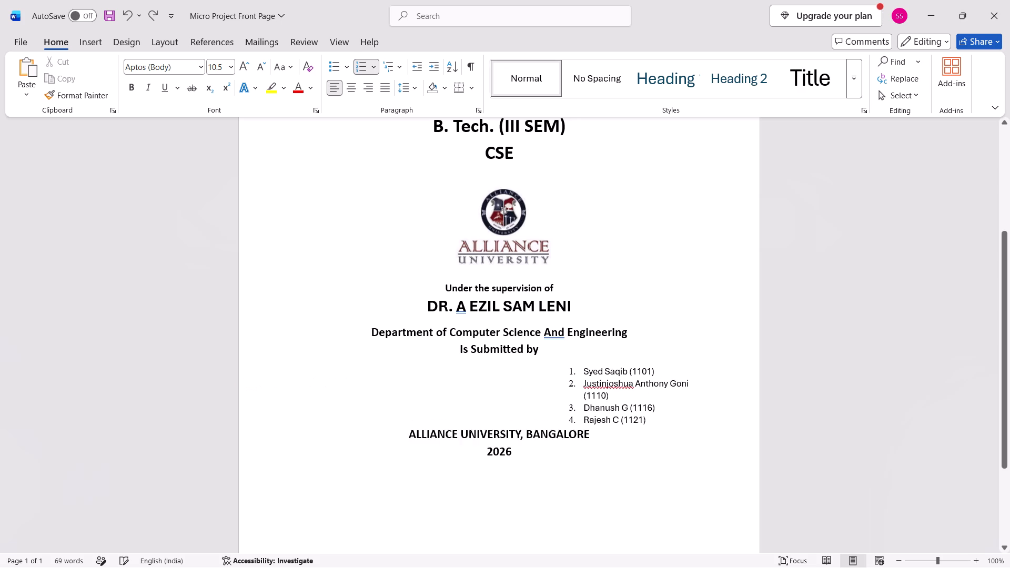
pyautogui.hotkey('ctrl', 'z')
pyautogui.hotkey('ctrl', 'z')
pyautogui.hotkey('ctrl', 'z')
pyautogui.hotkey('ctrl', 'z')
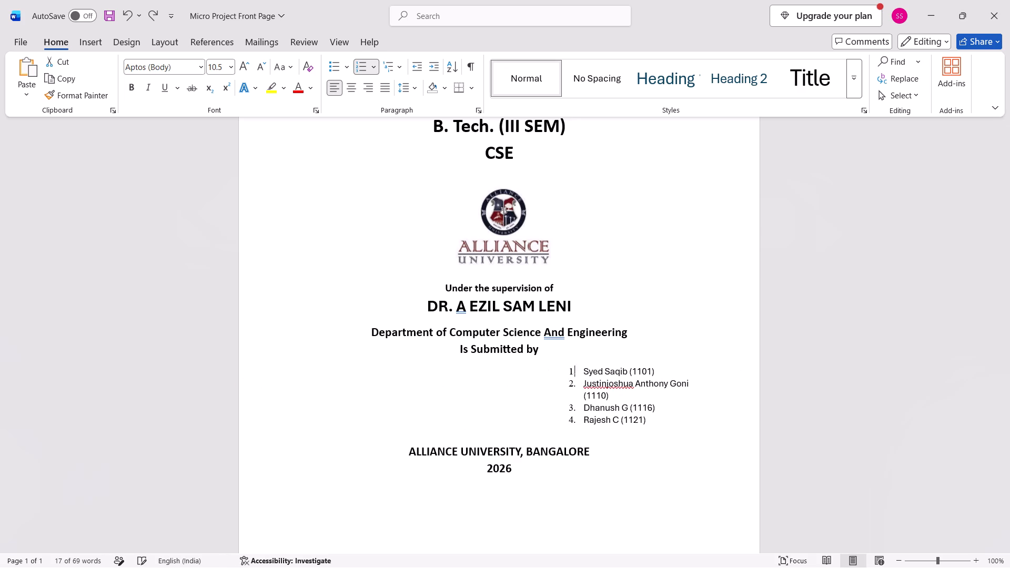
pyautogui.hotkey('ctrl', 'z')
pyautogui.hotkey('ctrl', 'z')
pyautogui.hotkey('ctrl', 'z')
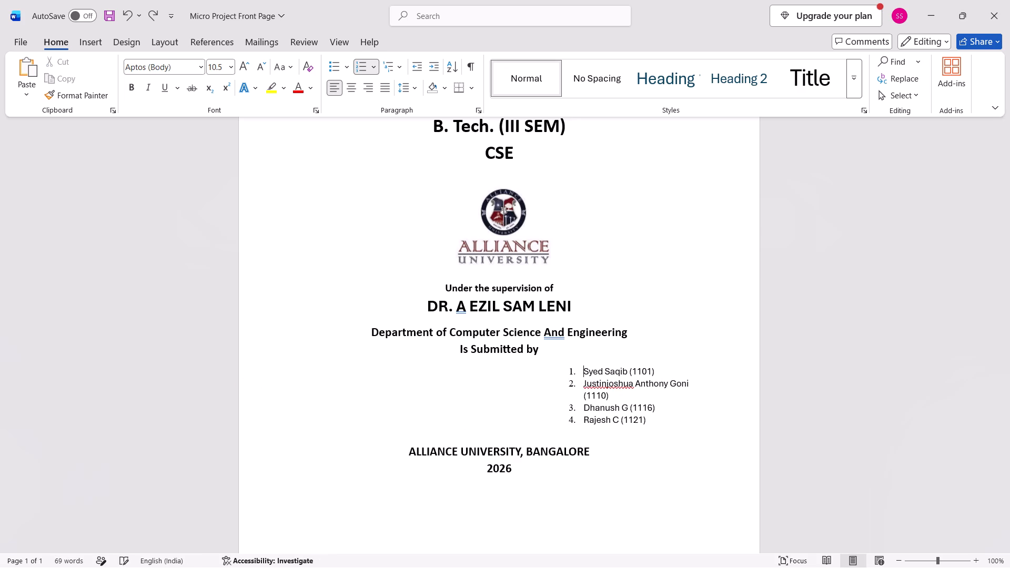
pyautogui.hotkey('ctrl', 'z')
pyautogui.hotkey('ctrl', 'z')
pyautogui.hotkey('ctrl', 'z')
pyautogui.hotkey('ctrl', 'z')
pyautogui.hotkey('ctrl', 'z')
pyautogui.hotkey('ctrl', 'z')
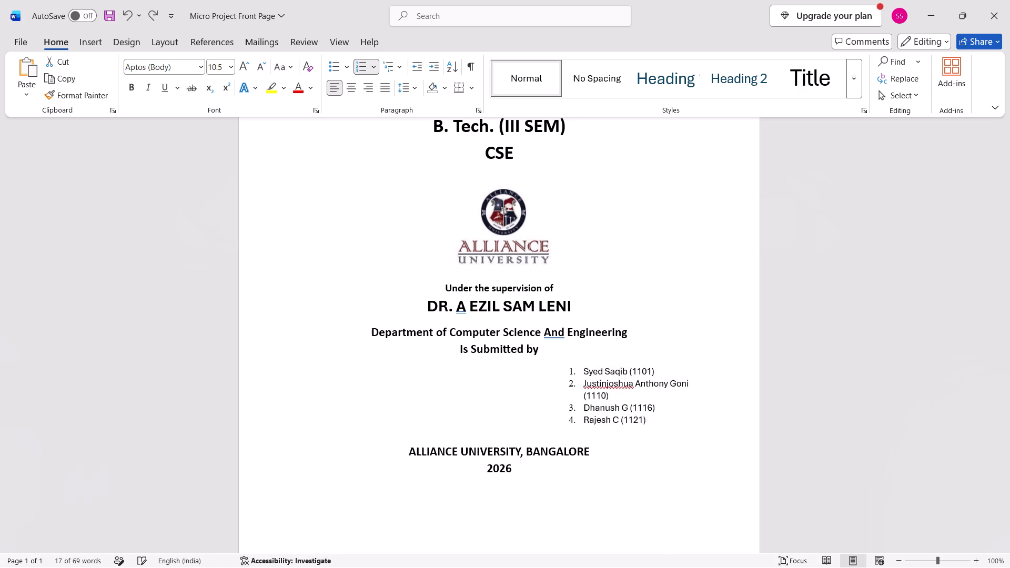
pyautogui.hotkey('ctrl', 'z')
pyautogui.hotkey('ctrl', 'z')
pyautogui.hotkey('ctrl', 'z')
pyautogui.hotkey('ctrl', 'z')
pyautogui.hotkey('ctrl', 'z')
pyautogui.hotkey('ctrl', 'z')
pyautogui.hotkey('ctrl', 'z')
pyautogui.hotkey('ctrl', 'z')
pyautogui.hotkey('ctrl', 'z')
pyautogui.hotkey('ctrl', 'z')
pyautogui.hotkey('ctrl', 'z')
pyautogui.hotkey('ctrl', 'z')
pyautogui.hotkey('ctrl', 'z')
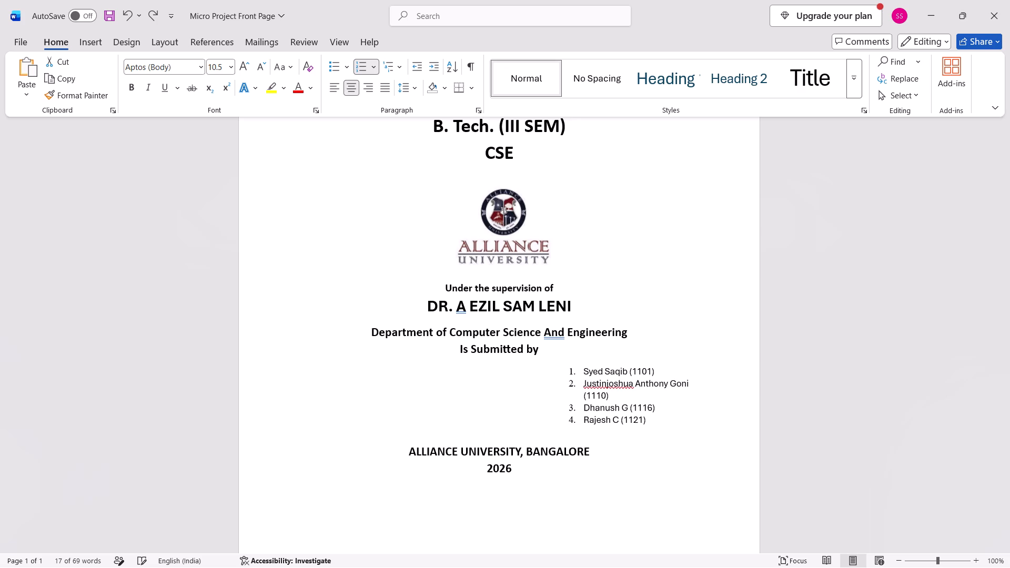
pyautogui.hotkey('ctrl', 'z')
pyautogui.hotkey('ctrl', 'z')
pyautogui.hotkey('ctrl', 'z')
pyautogui.hotkey('ctrl', 'z')
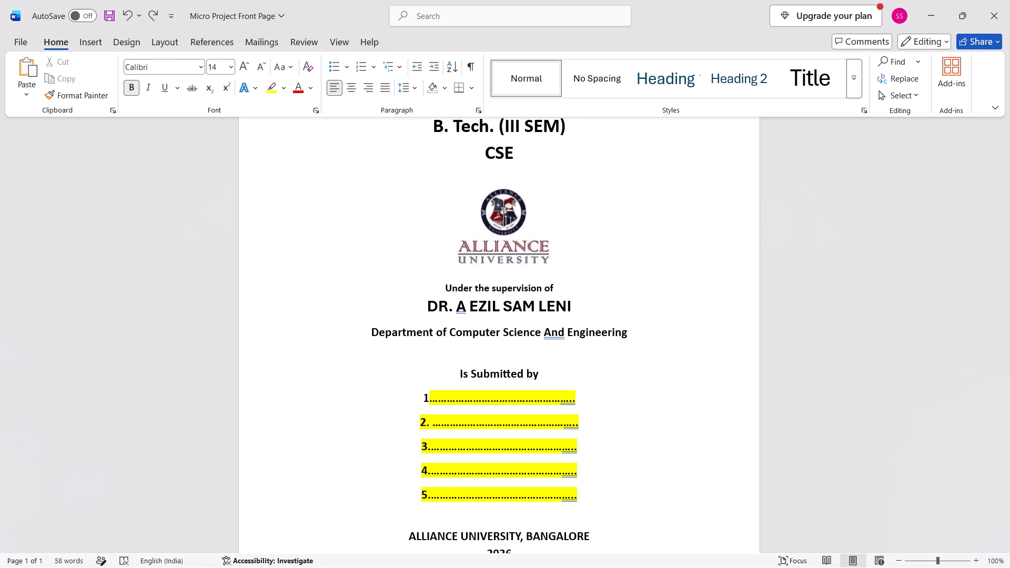
pyautogui.hotkey('ctrl', 'y')
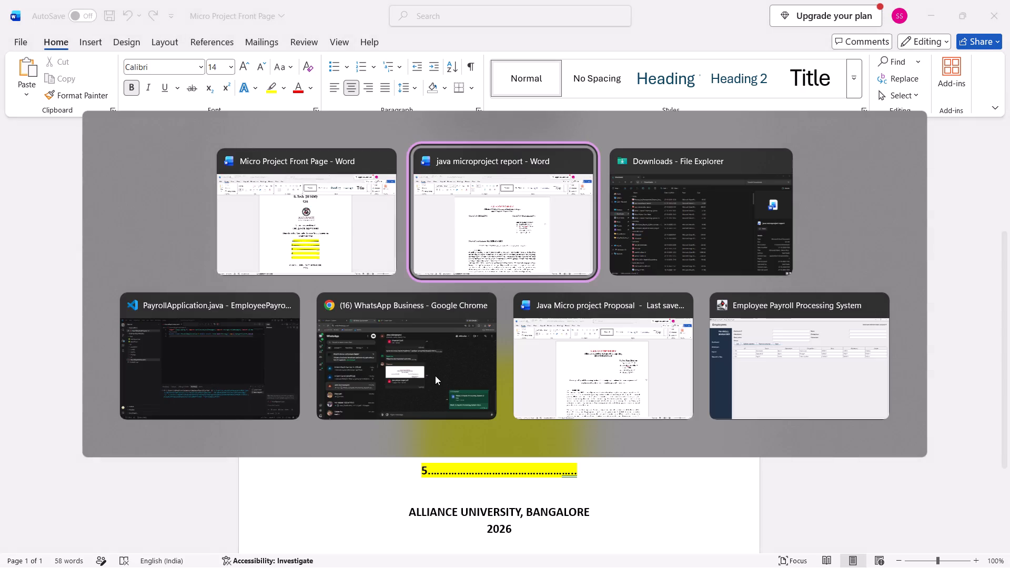
# Copy the first team member's name and number from the java microproject report for use on the front page.
pyautogui.click(597, 276)
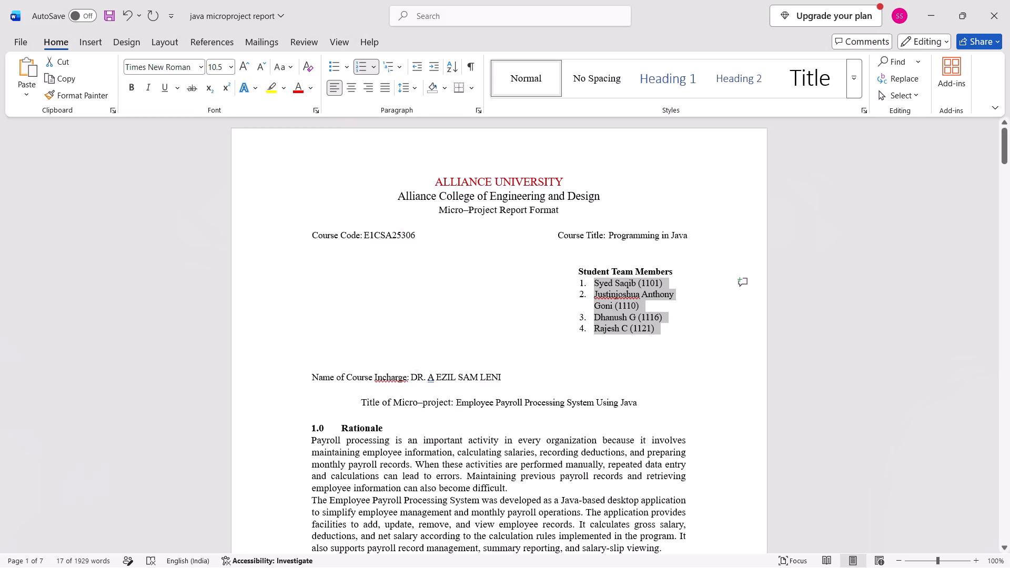
pyautogui.moveTo(595, 284); pyautogui.dragTo(669, 283)
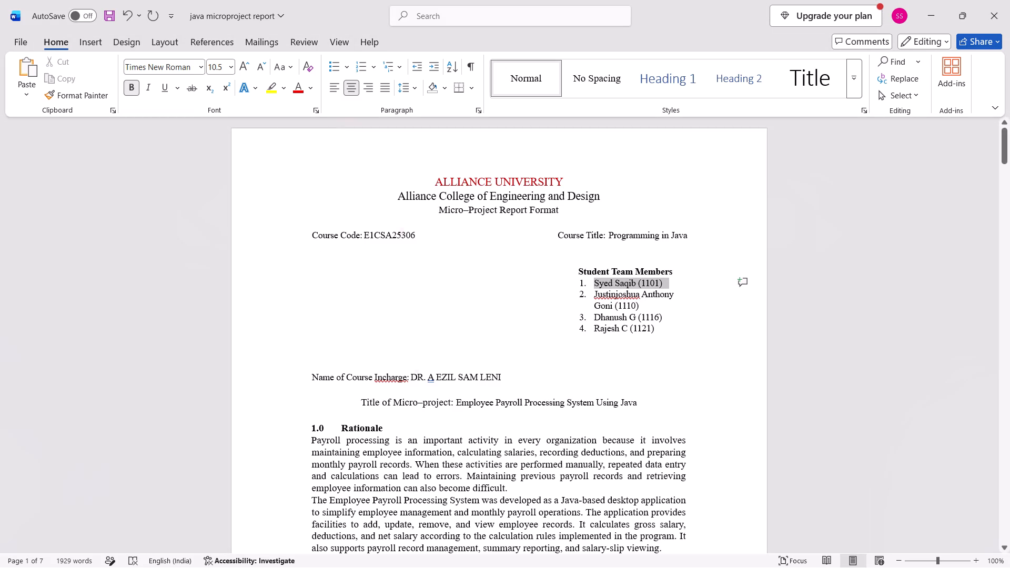
pyautogui.moveTo(669, 283); pyautogui.dragTo(662, 283)
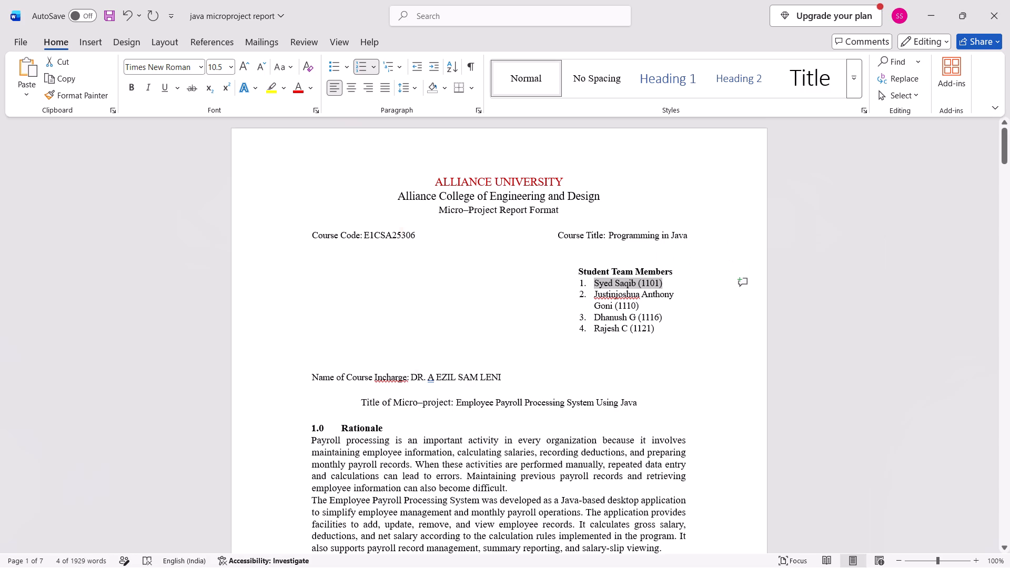
pyautogui.hotkey('ctrl', 'c')
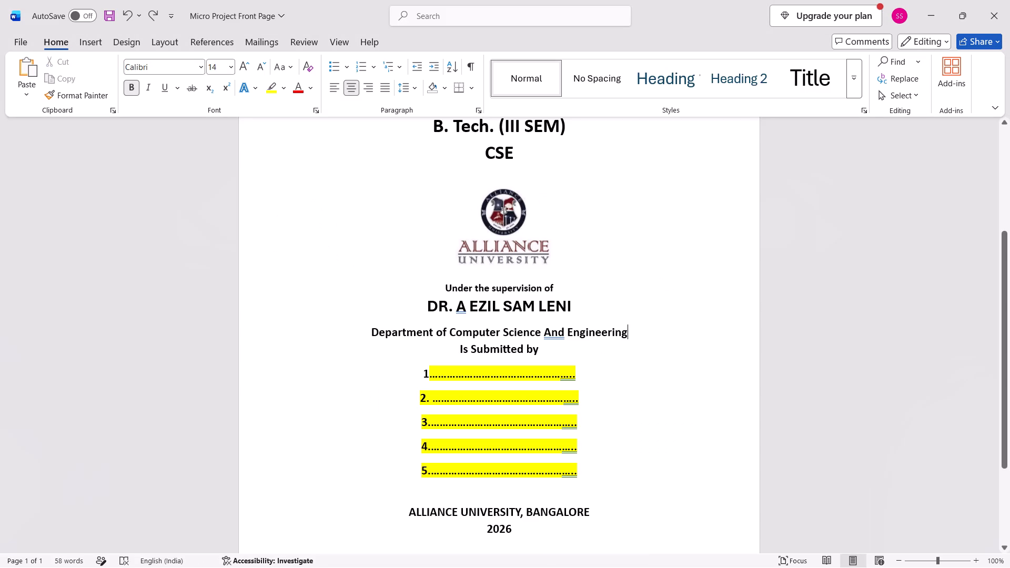
# Replace the dotted placeholder on line 1 with the copied first team member's entry, removing the leftover dot.
pyautogui.moveTo(430, 373); pyautogui.dragTo(512, 368)
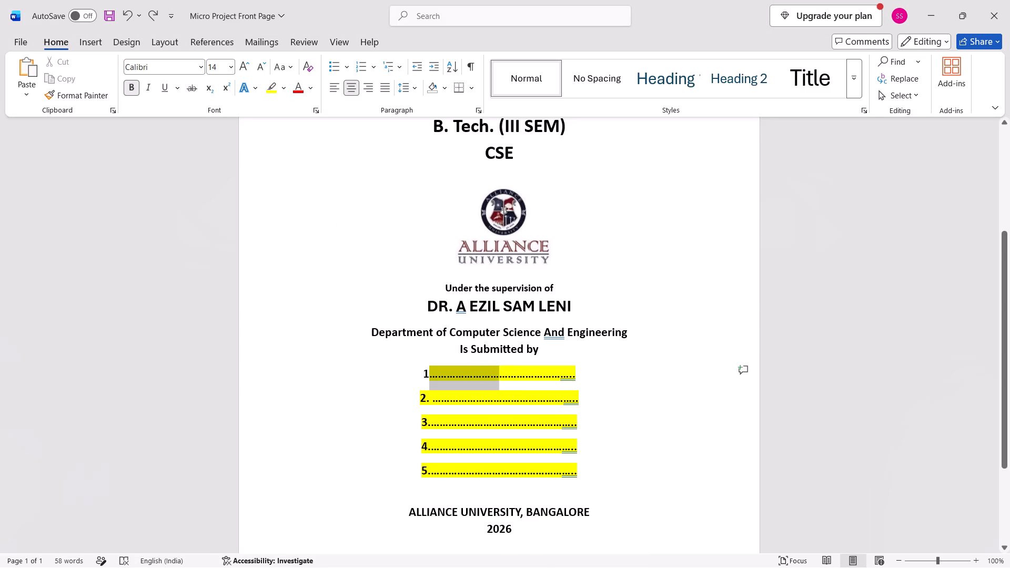
pyautogui.moveTo(512, 368); pyautogui.dragTo(571, 372)
pyautogui.hotkey('ctrl', 'v')
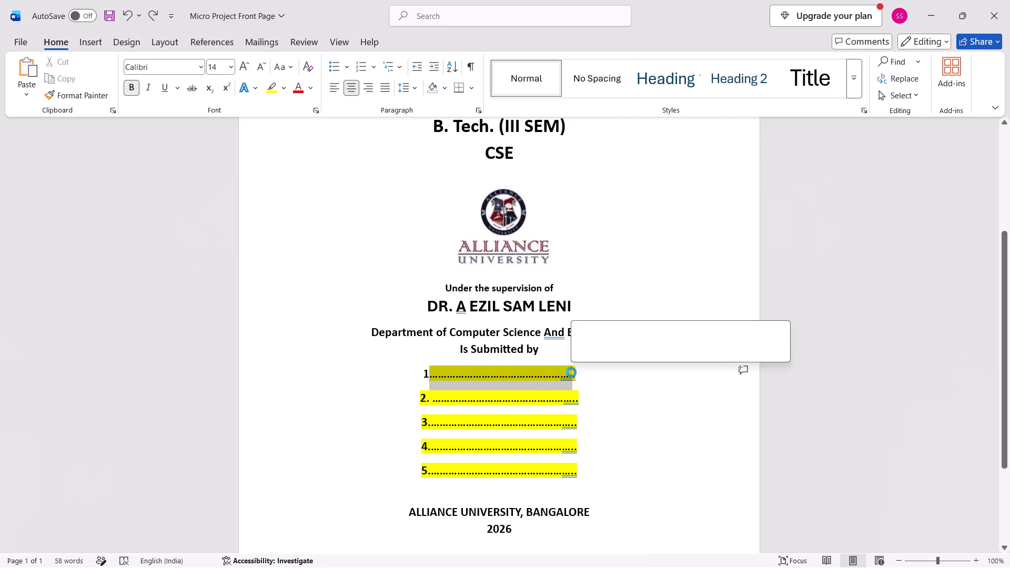
pyautogui.click(562, 372)
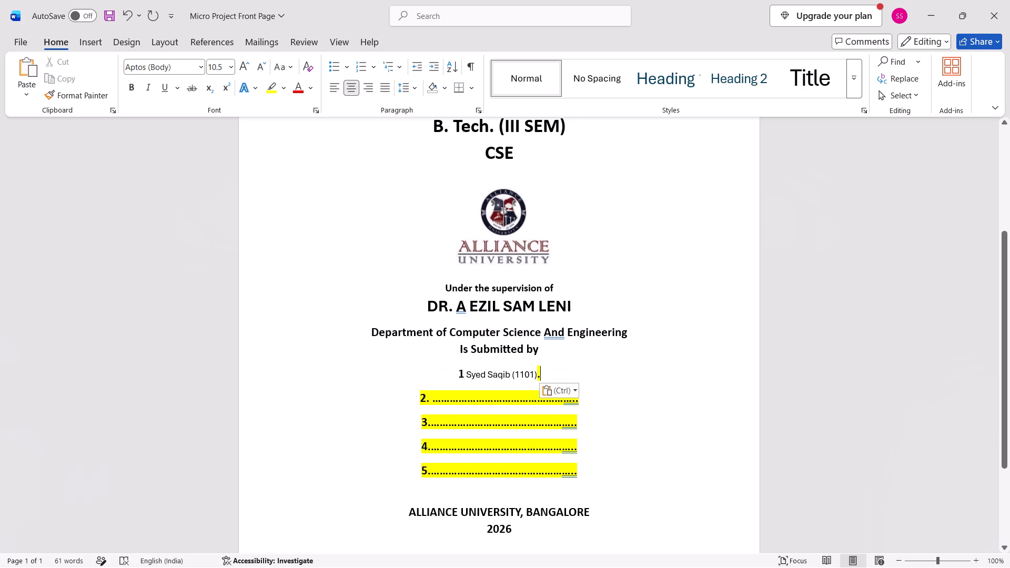
pyautogui.press('BackSpace')
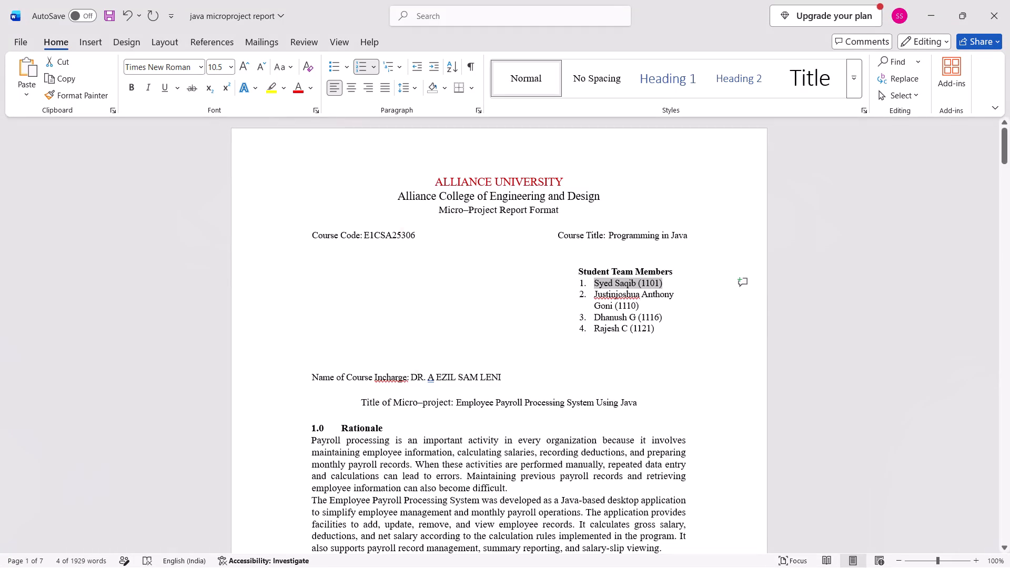
# Copy the second team member's entry from the java microproject report over the line 2 placeholder on the front page.
pyautogui.moveTo(592, 291); pyautogui.dragTo(646, 305)
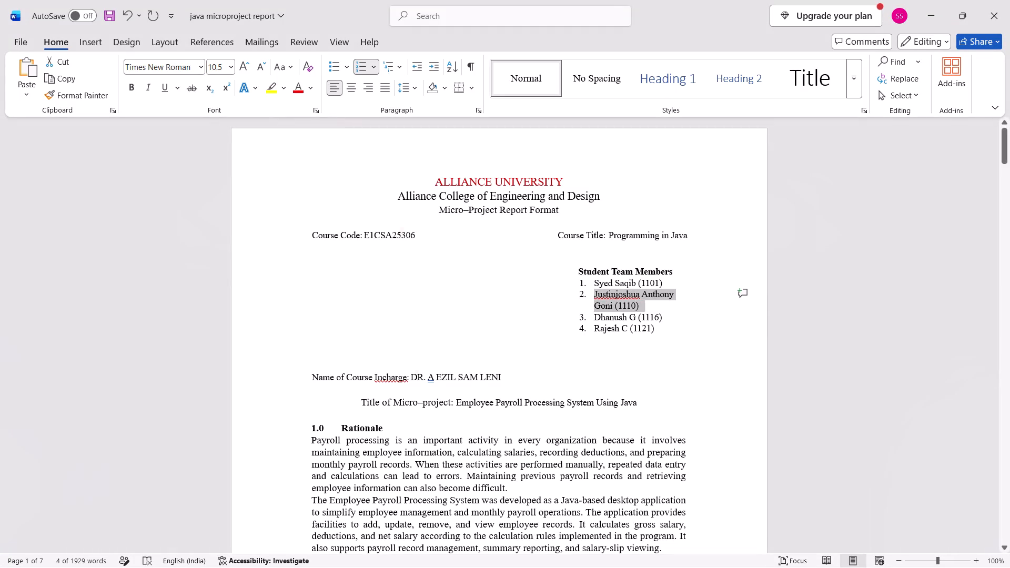
pyautogui.moveTo(646, 305); pyautogui.dragTo(641, 303)
pyautogui.hotkey('ctrl', 'c')
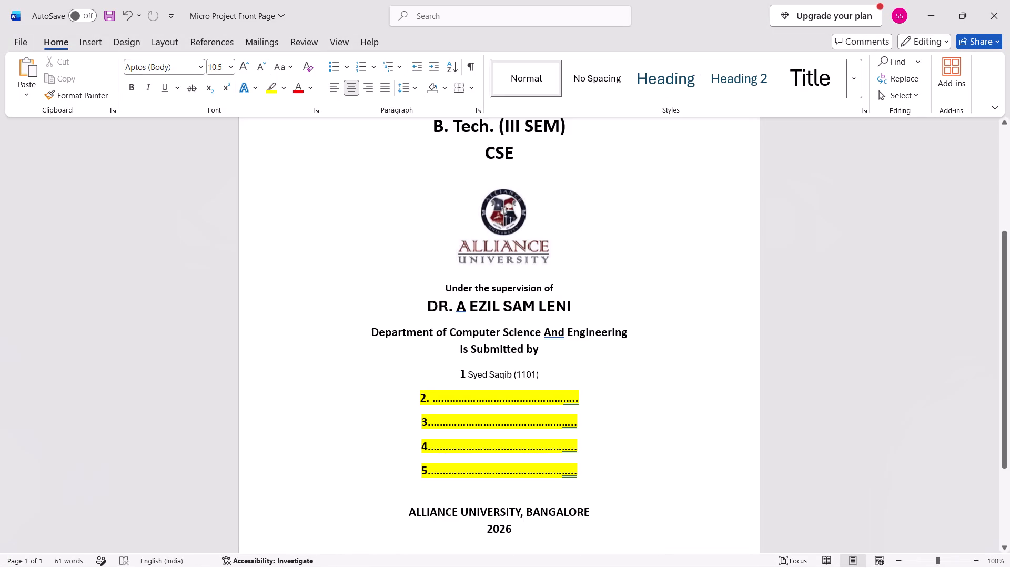
pyautogui.moveTo(431, 398); pyautogui.dragTo(578, 395)
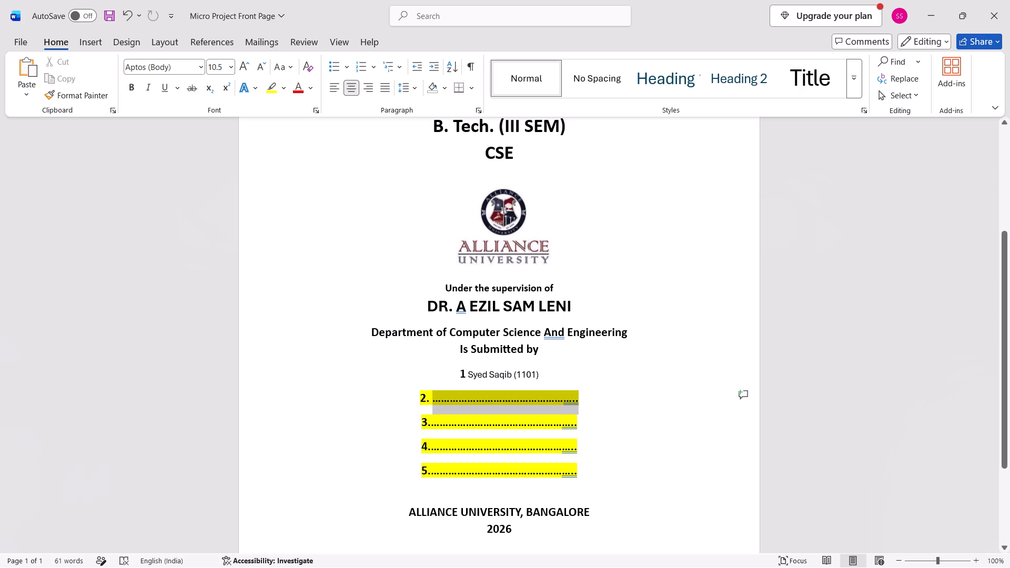
pyautogui.moveTo(578, 395); pyautogui.dragTo(578, 395)
pyautogui.hotkey('ctrl', 'v')
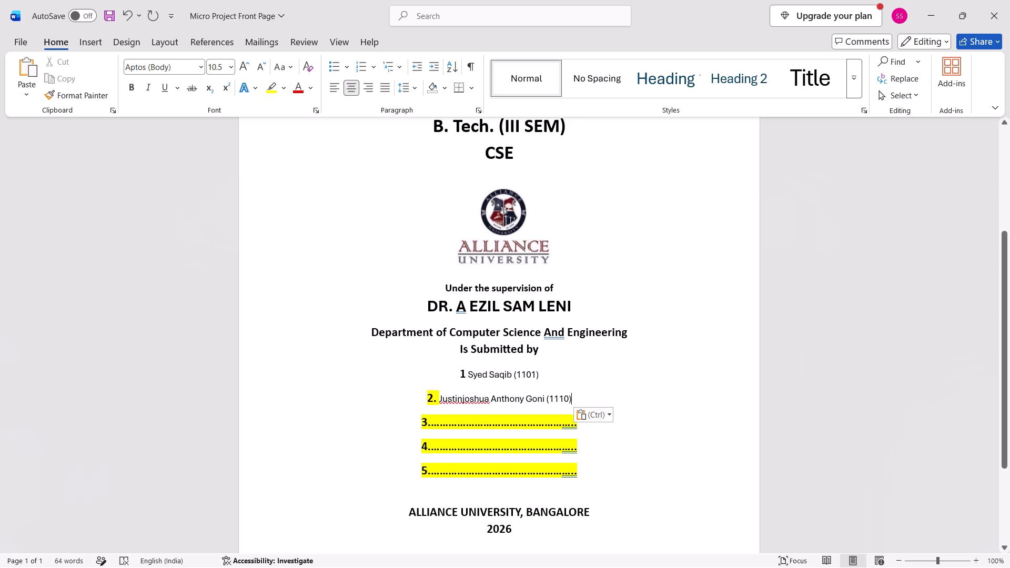
# Remove the yellow highlighting from lines 2 to 5 of the team member list.
pyautogui.click(441, 399)
pyautogui.moveTo(425, 394); pyautogui.dragTo(426, 396)
pyautogui.moveTo(426, 396); pyautogui.dragTo(572, 475)
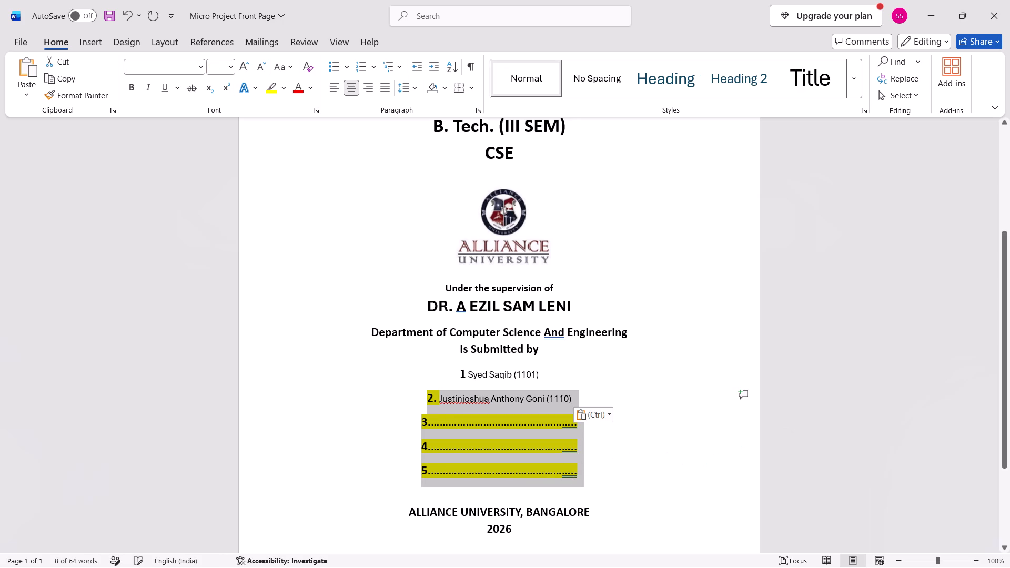
pyautogui.click(285, 89)
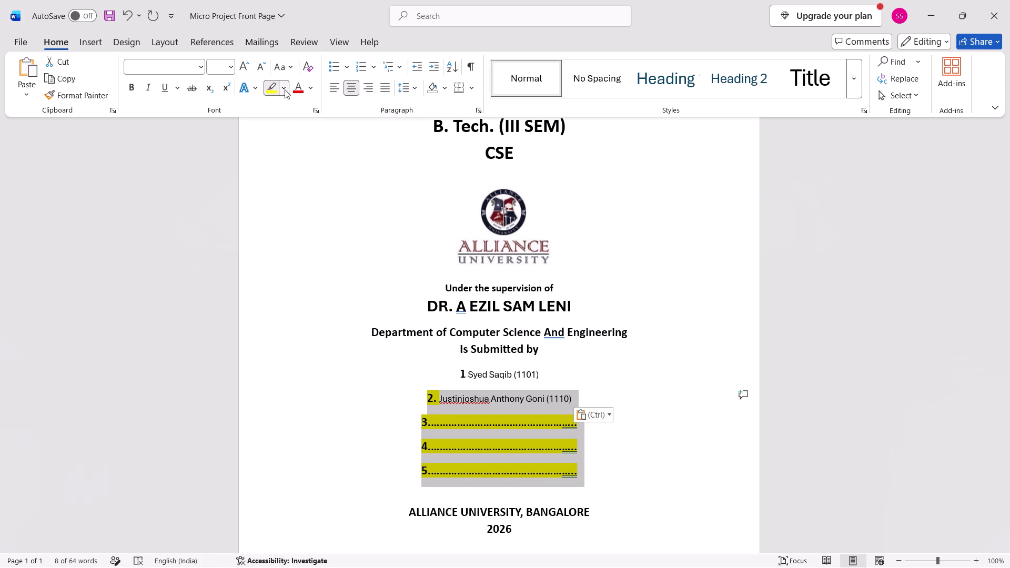
pyautogui.click(300, 196)
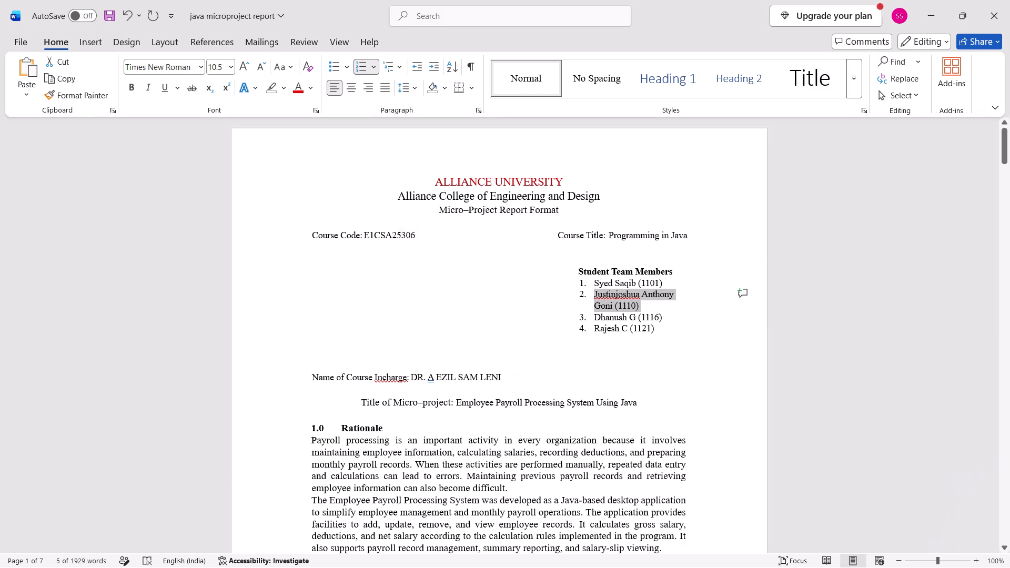
# Copy the third and fourth team members' entries from the java microproject report over the front page placeholders on lines 3 and 4.
pyautogui.click(595, 318)
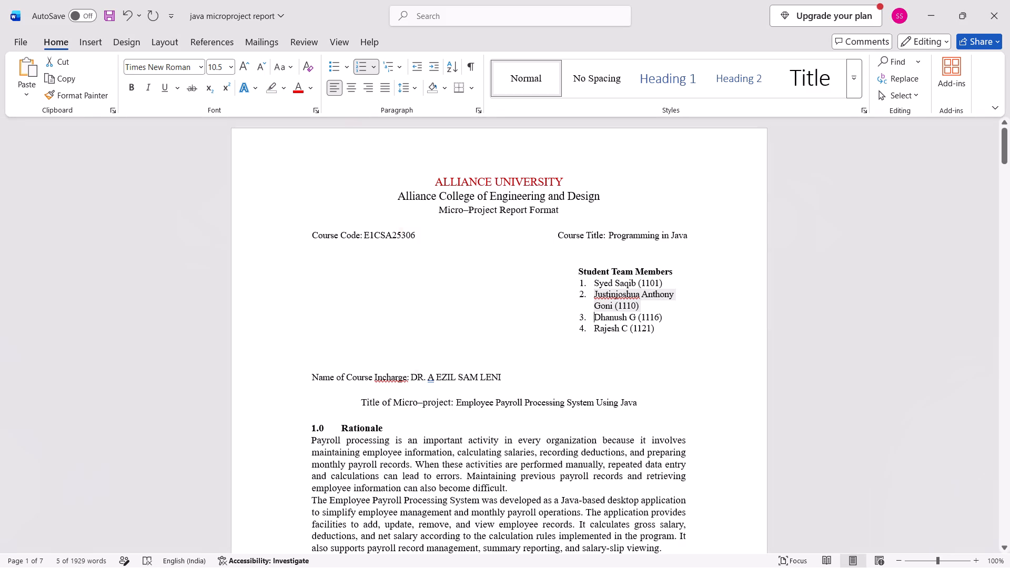
pyautogui.moveTo(595, 318); pyautogui.dragTo(656, 331)
pyautogui.hotkey('ctrl', 'c')
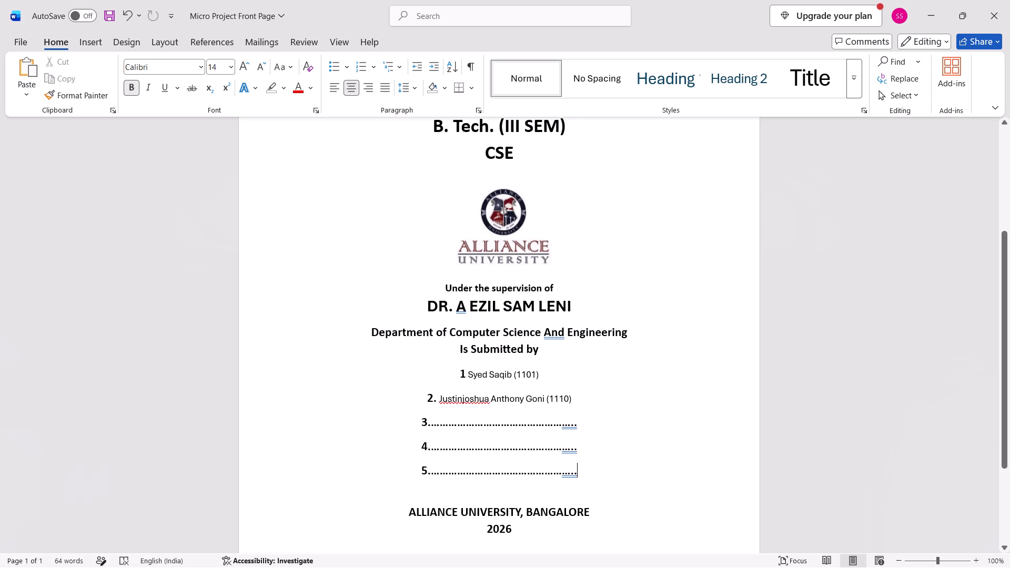
pyautogui.moveTo(429, 421); pyautogui.dragTo(538, 441)
pyautogui.hotkey('ctrl', 'v')
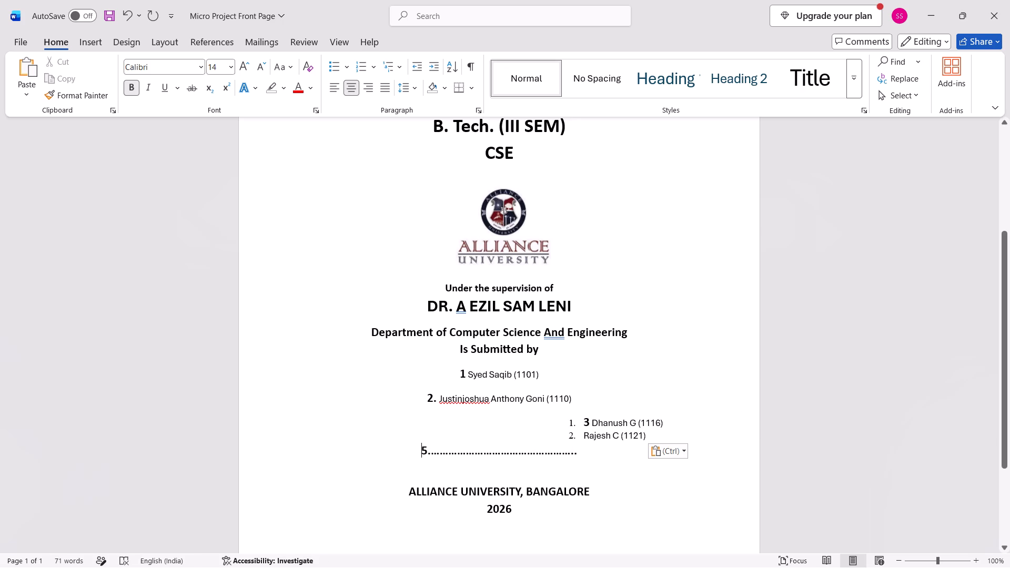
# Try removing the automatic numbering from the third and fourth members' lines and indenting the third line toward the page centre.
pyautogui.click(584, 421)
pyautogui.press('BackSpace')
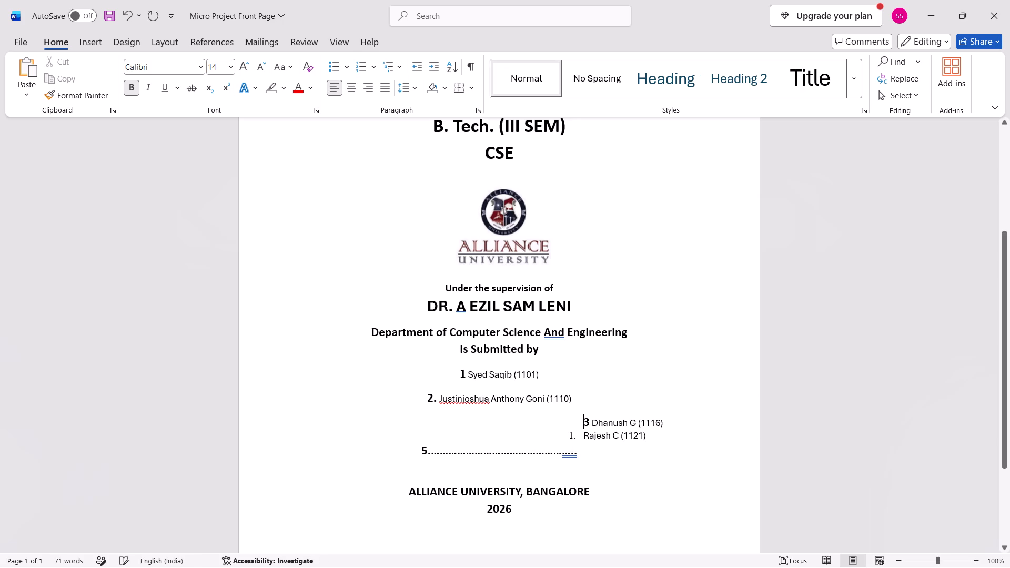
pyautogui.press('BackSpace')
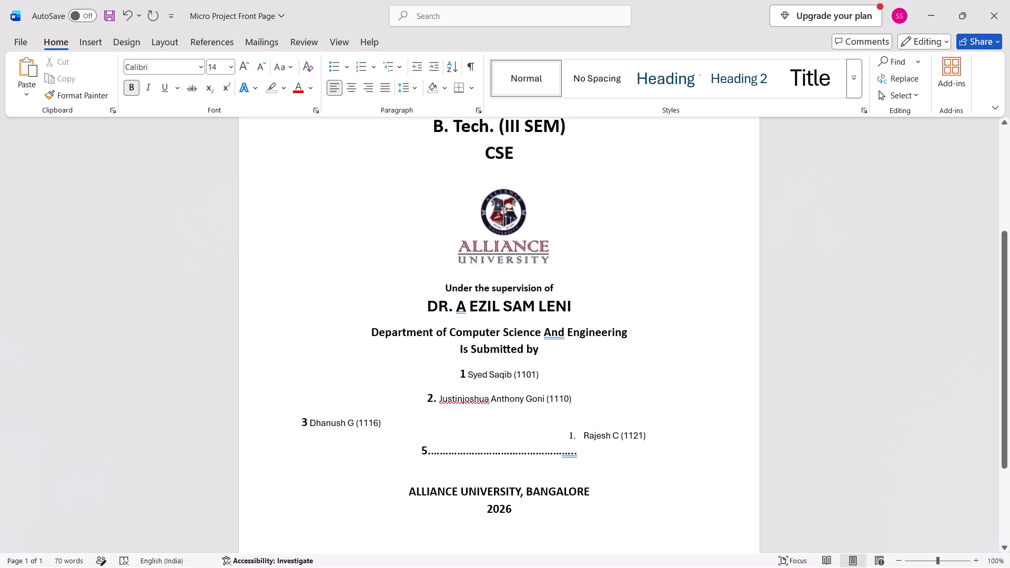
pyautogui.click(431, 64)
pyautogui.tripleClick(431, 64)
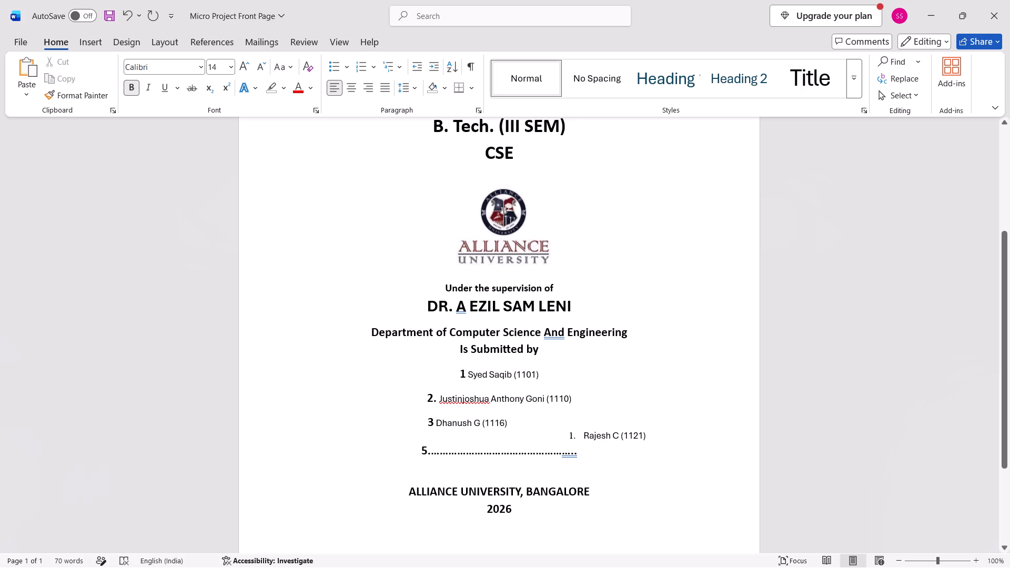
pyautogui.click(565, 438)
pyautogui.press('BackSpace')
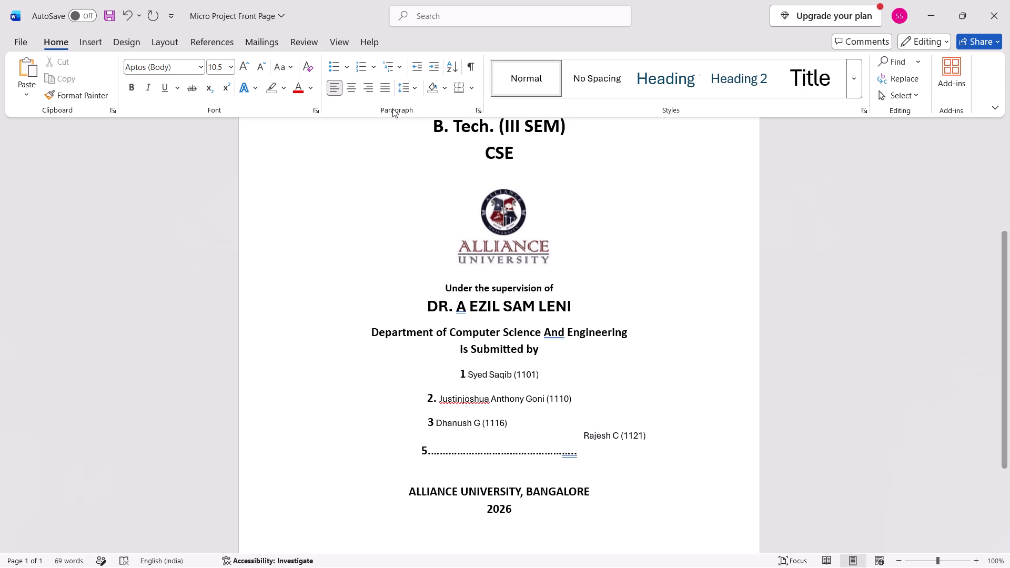
# Decrease the indent of the fourth team member's line until it lines up under the third member's line.
pyautogui.click(418, 67)
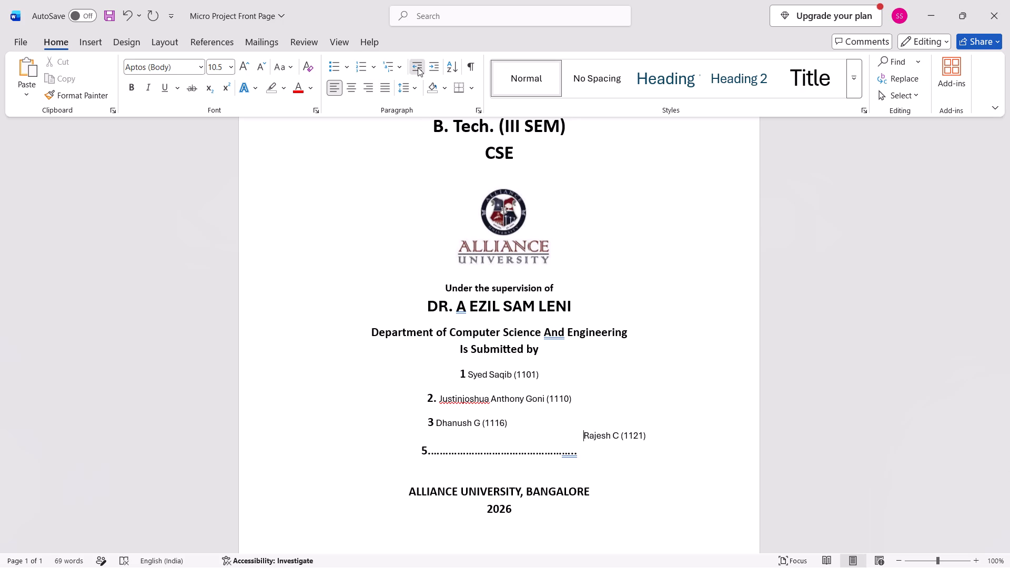
pyautogui.tripleClick(418, 67)
pyautogui.click(418, 67)
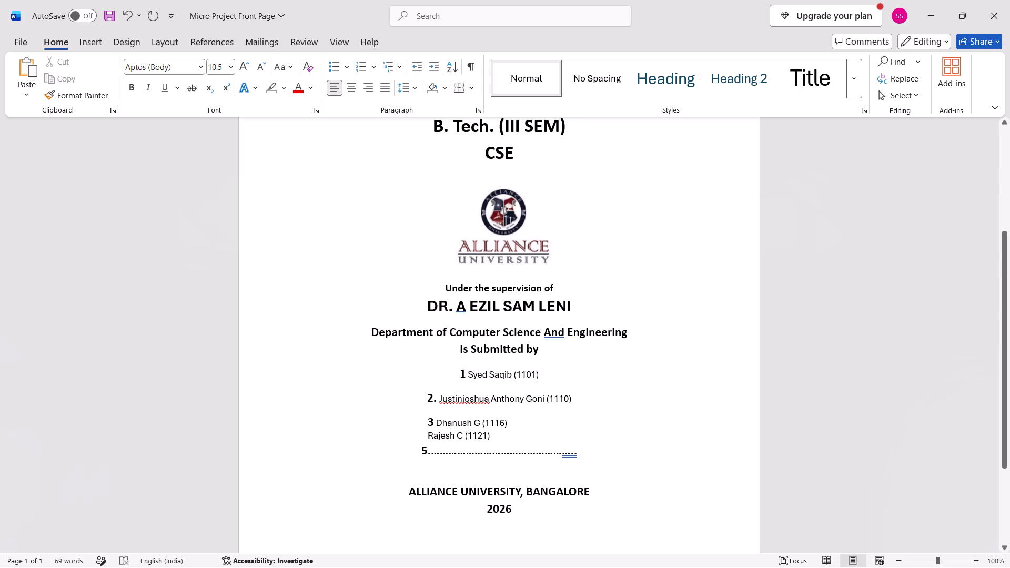
# Number the fourth team member's line manually as "4." with spacing before the name.
pyautogui.hotkey('shift', '$')
pyautogui.press('BackSpace')
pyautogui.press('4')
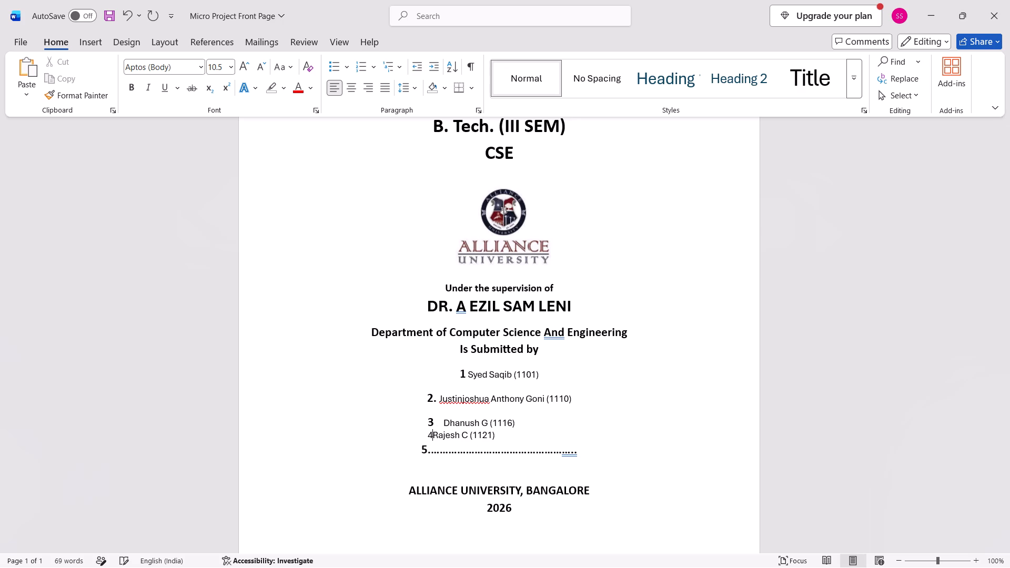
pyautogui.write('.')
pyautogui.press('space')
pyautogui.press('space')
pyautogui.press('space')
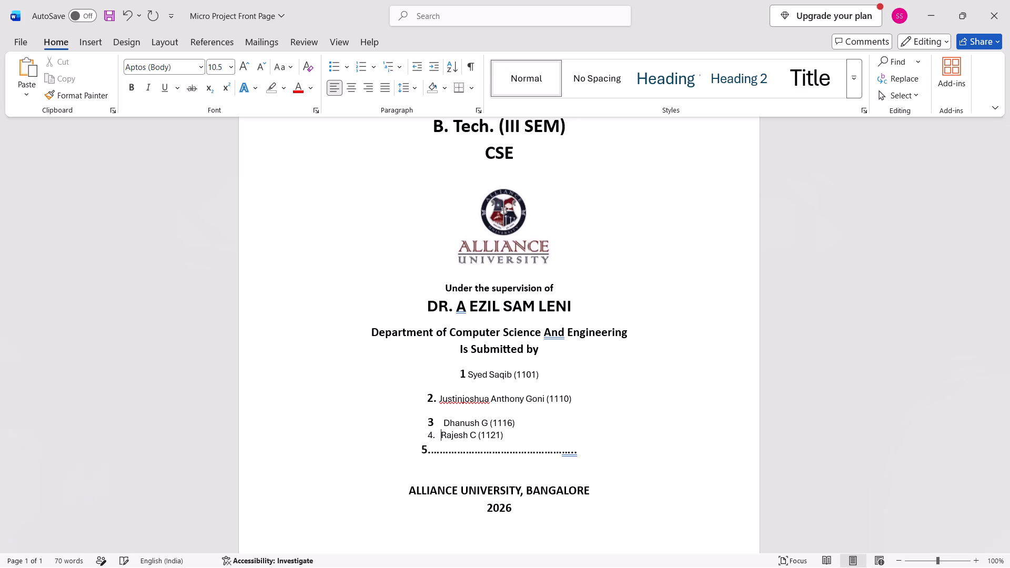
# Replace the bold 3 before the third team member's name with a plain "3." number.
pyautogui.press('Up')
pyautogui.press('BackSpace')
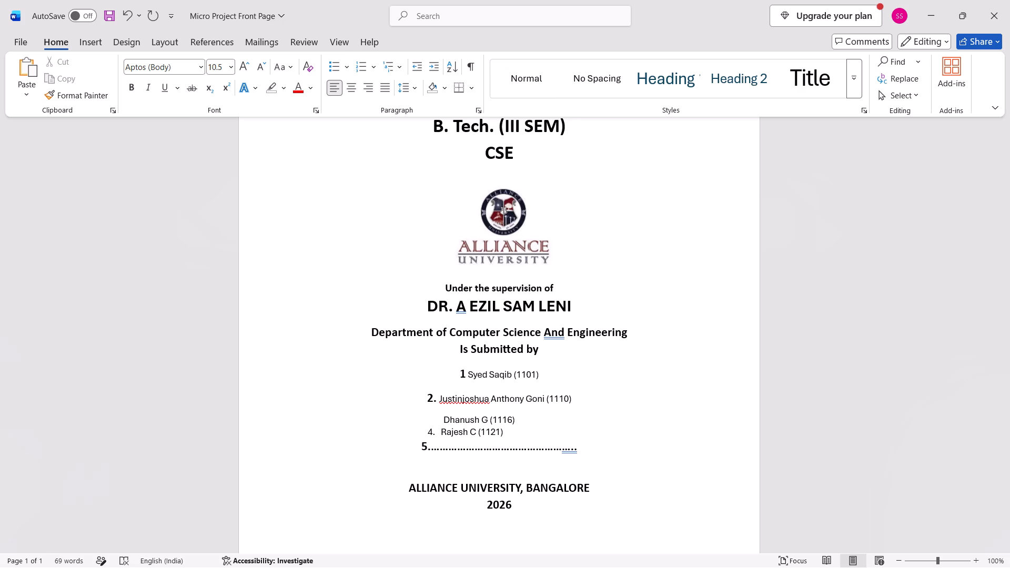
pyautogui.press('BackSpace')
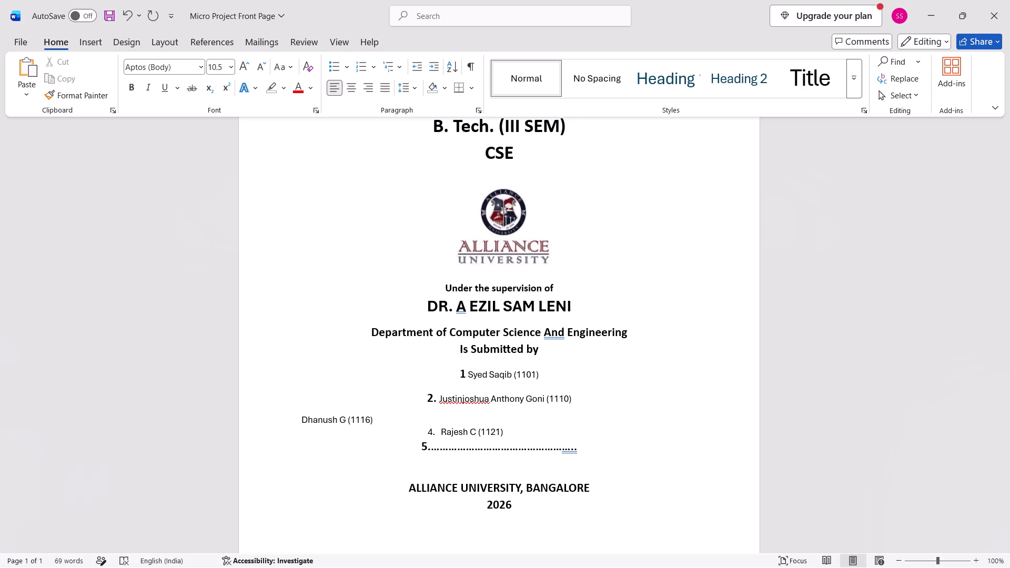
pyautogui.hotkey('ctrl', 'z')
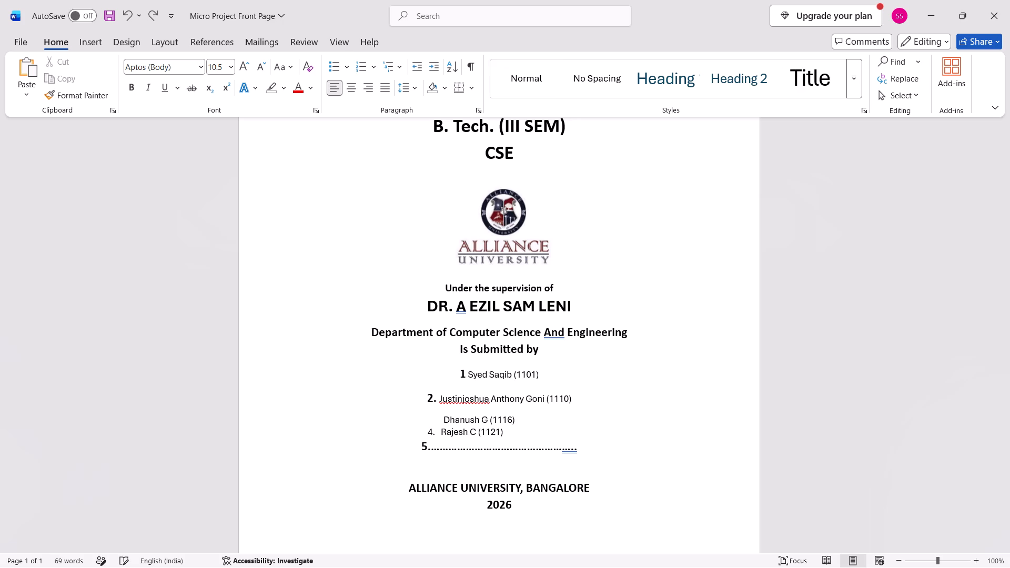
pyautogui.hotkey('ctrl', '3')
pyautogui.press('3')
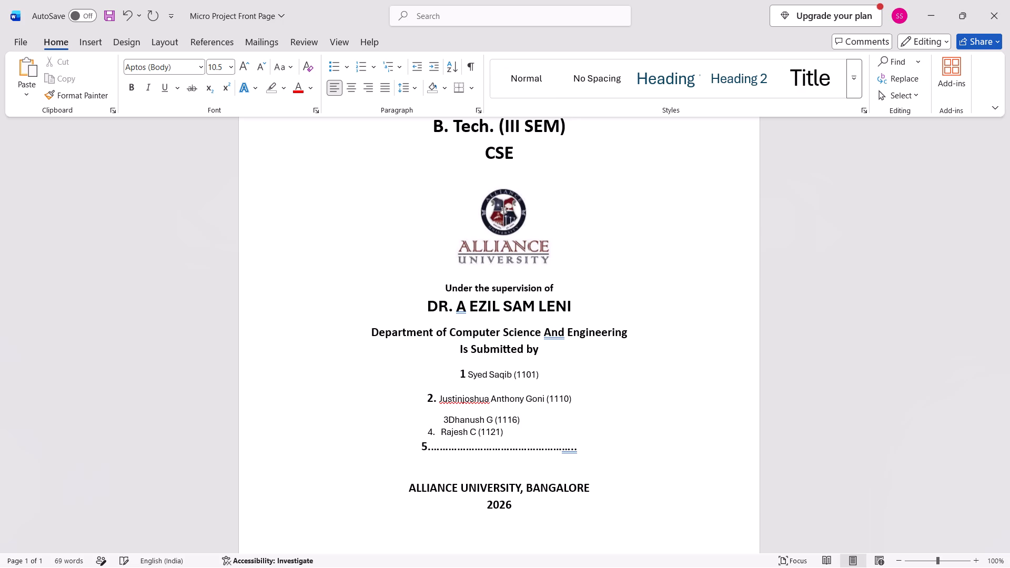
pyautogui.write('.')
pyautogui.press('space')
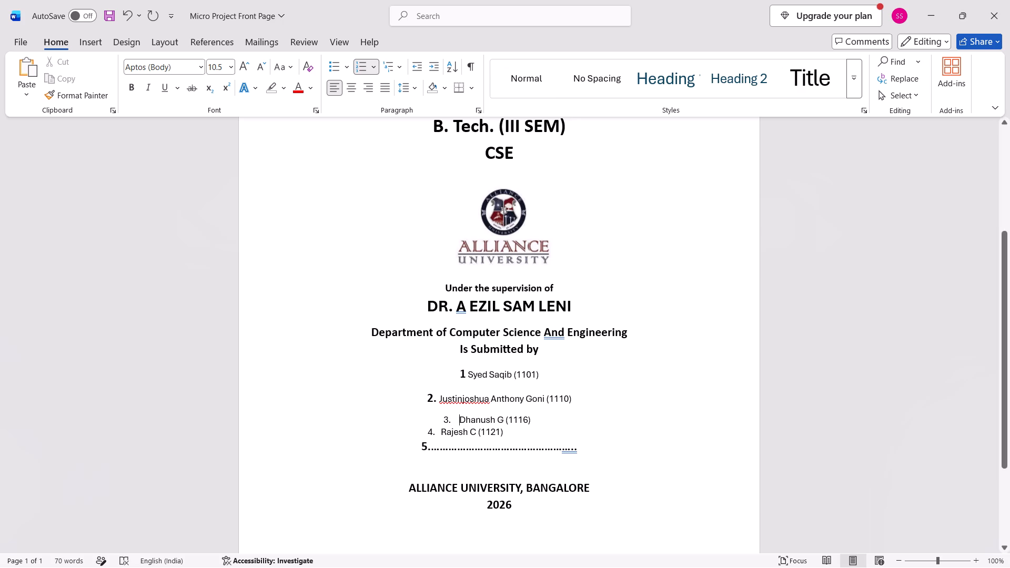
# Select the unused dotted placeholder on line 5 of the team member list.
pyautogui.moveTo(588, 453); pyautogui.dragTo(415, 449)
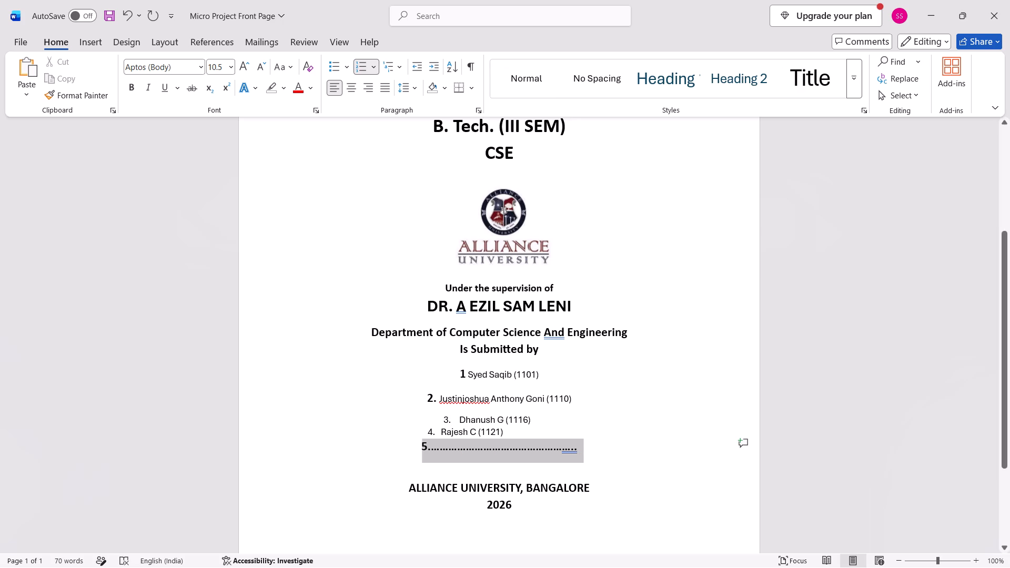
# Delete the unused fifth placeholder line of the team member list.
pyautogui.moveTo(415, 449); pyautogui.dragTo(410, 447)
pyautogui.press('BackSpace')
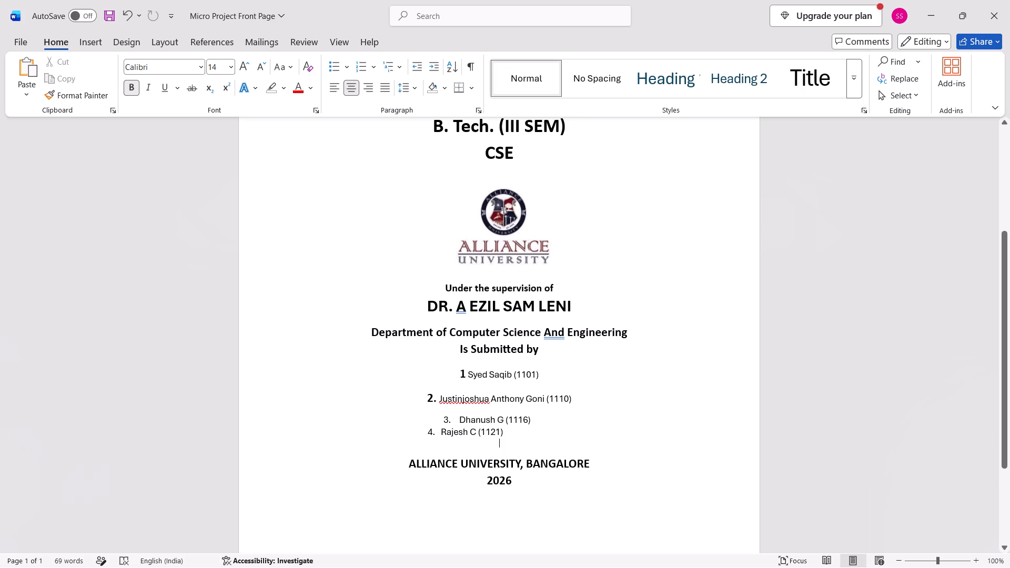
# Make all four team member lines bold.
pyautogui.moveTo(452, 366); pyautogui.dragTo(558, 432)
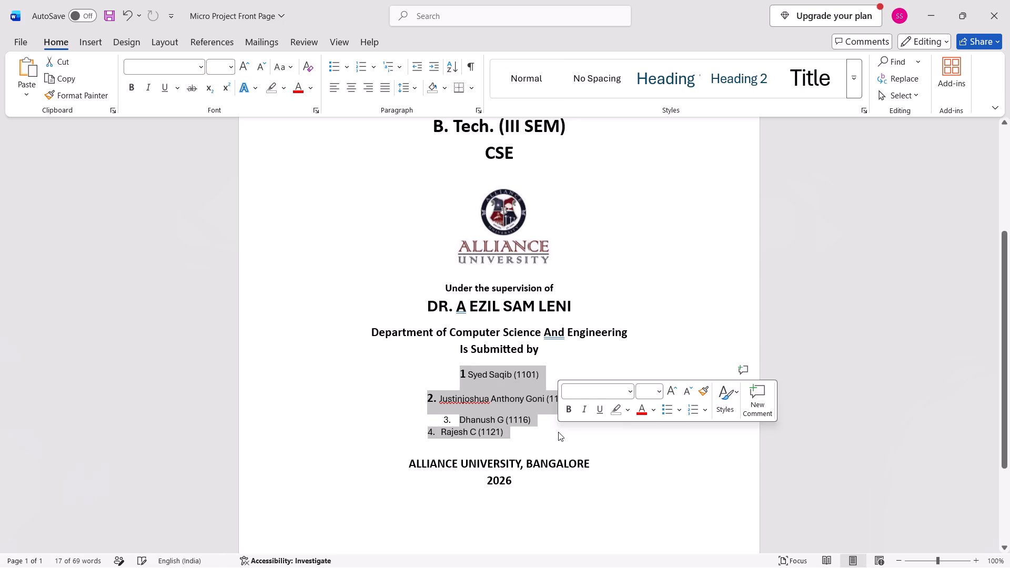
pyautogui.click(569, 408)
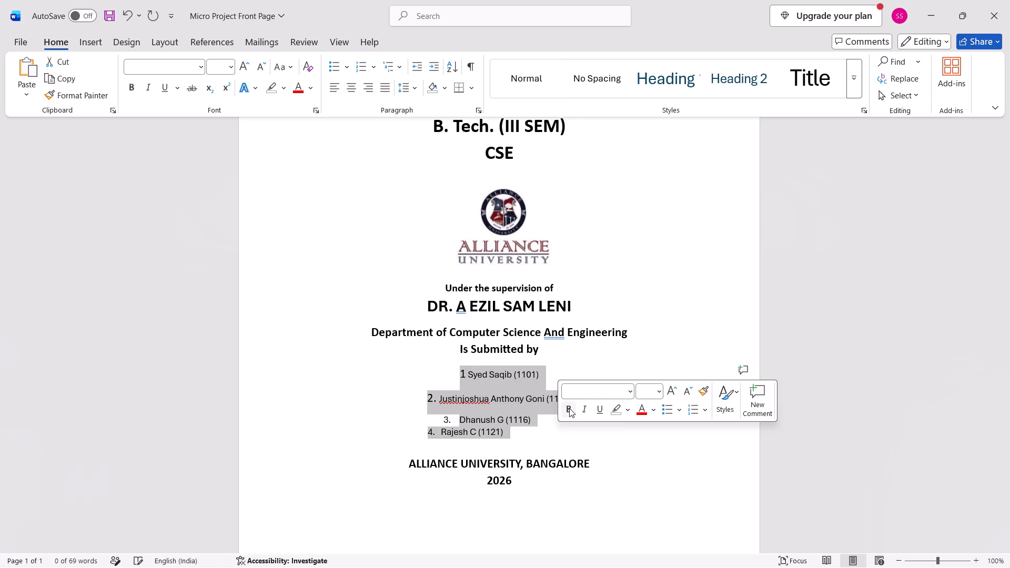
pyautogui.click(569, 408)
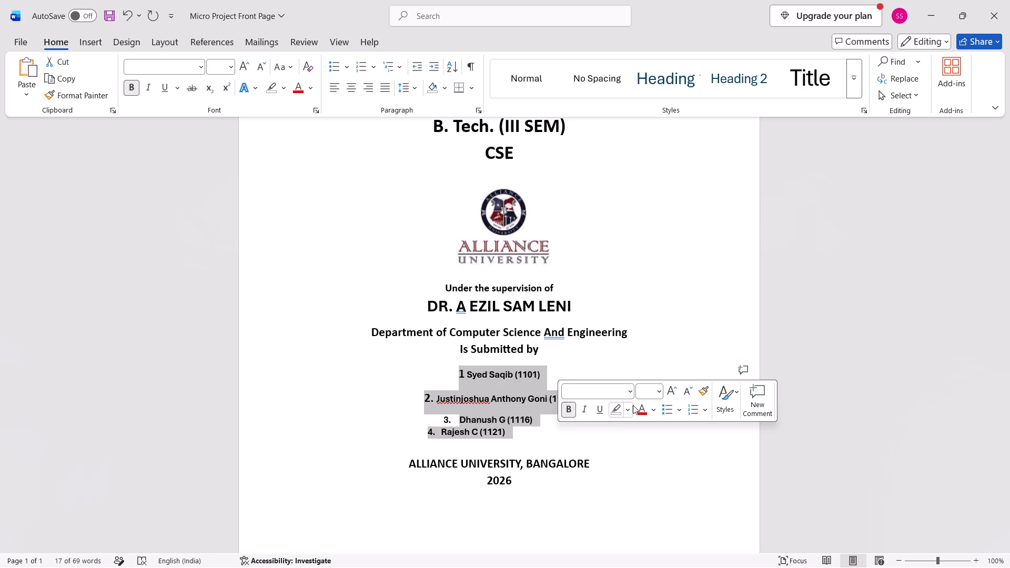
# Replace the number before the first team member's name with "1.".
pyautogui.click(456, 370)
pyautogui.click(469, 377)
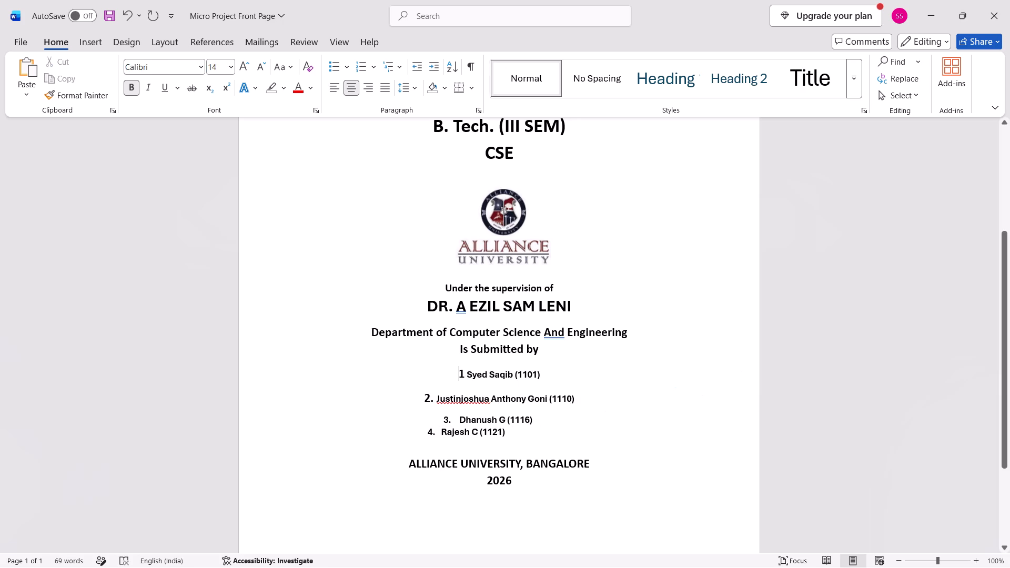
pyautogui.press('BackSpace')
pyautogui.press('BackSpace')
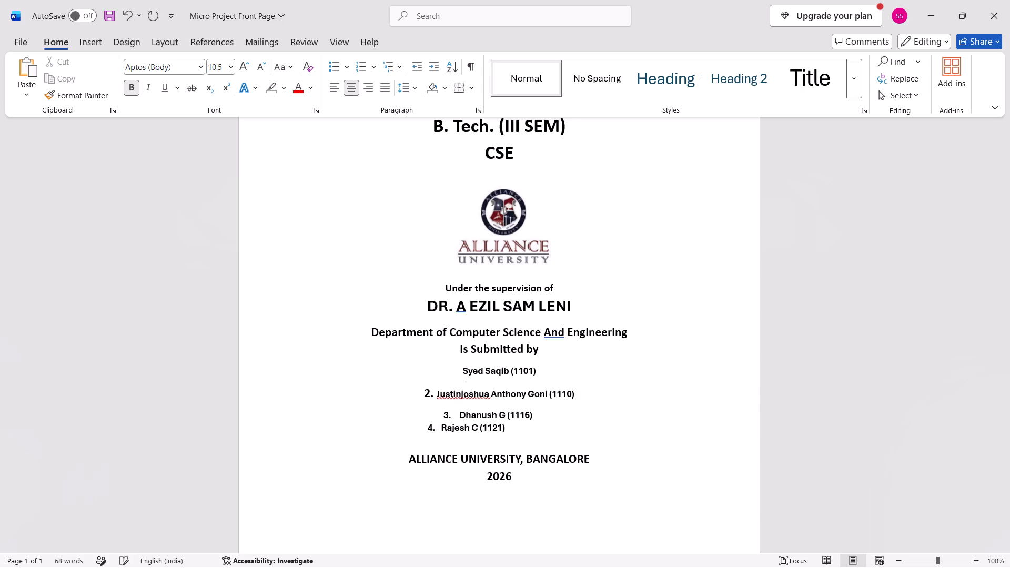
pyautogui.write('1.')
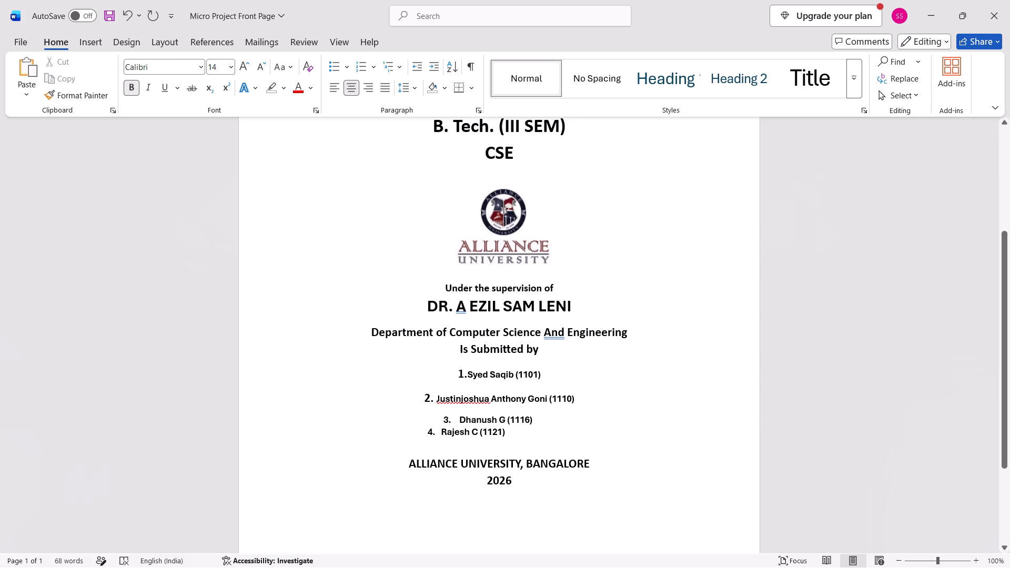
# Enlarge the first team member's entry to 14 pt.
pyautogui.moveTo(469, 376); pyautogui.dragTo(550, 372)
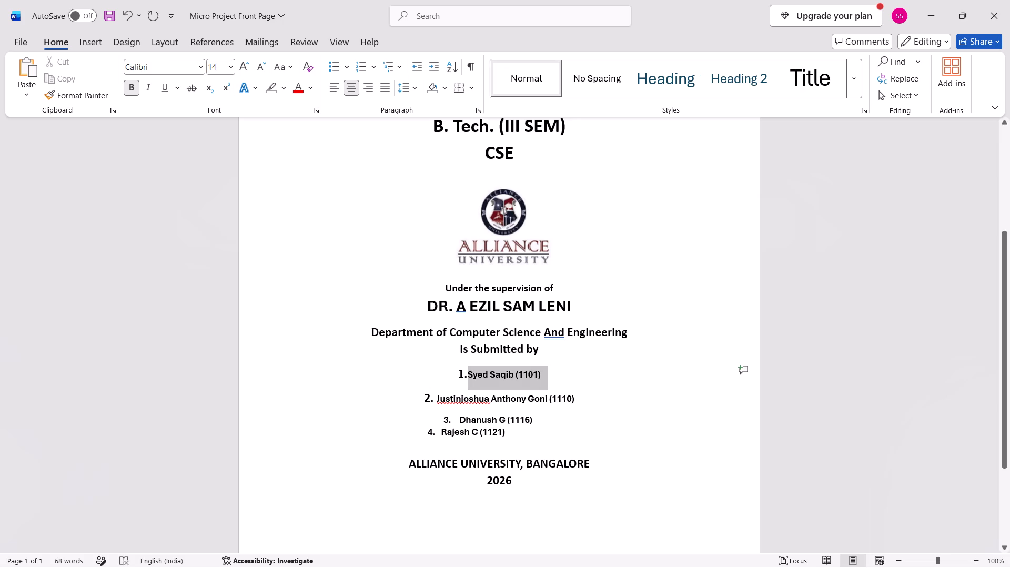
pyautogui.moveTo(550, 372); pyautogui.dragTo(563, 371)
pyautogui.doubleClick(681, 333)
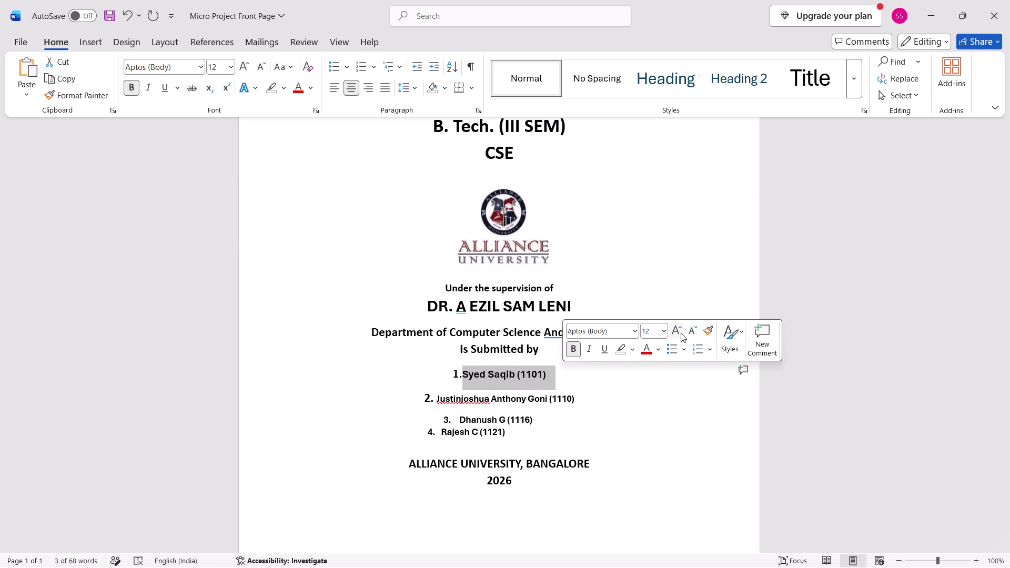
pyautogui.click(681, 333)
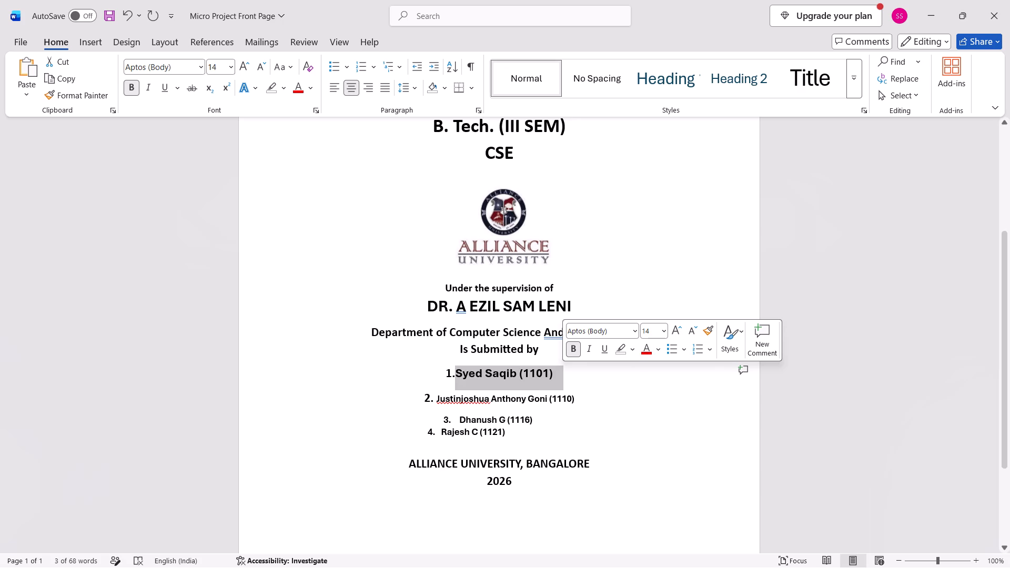
# Enlarge the second and third team members' names and roll numbers to 14 pt.
pyautogui.moveTo(434, 398); pyautogui.dragTo(540, 424)
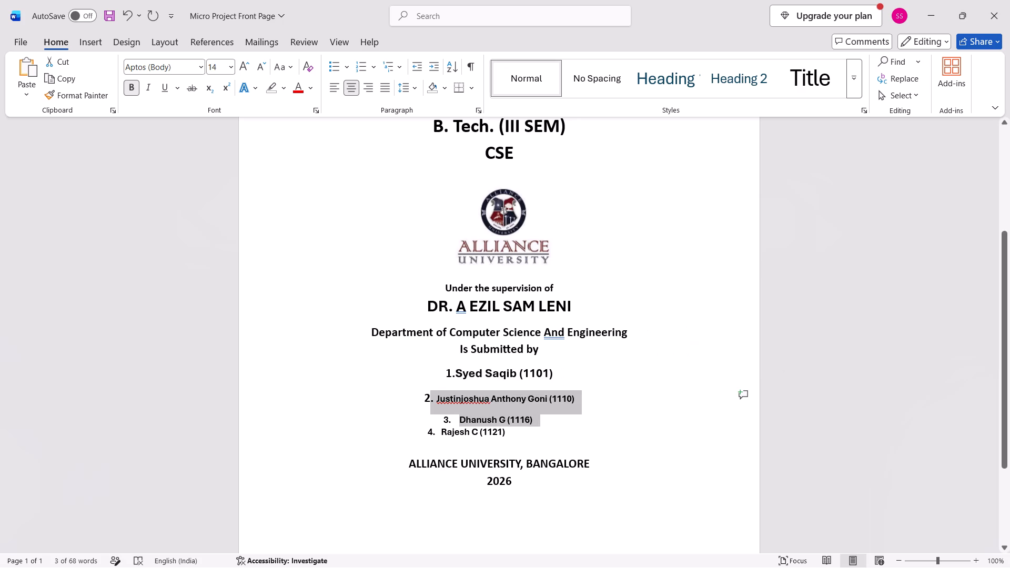
pyautogui.moveTo(540, 424); pyautogui.dragTo(536, 424)
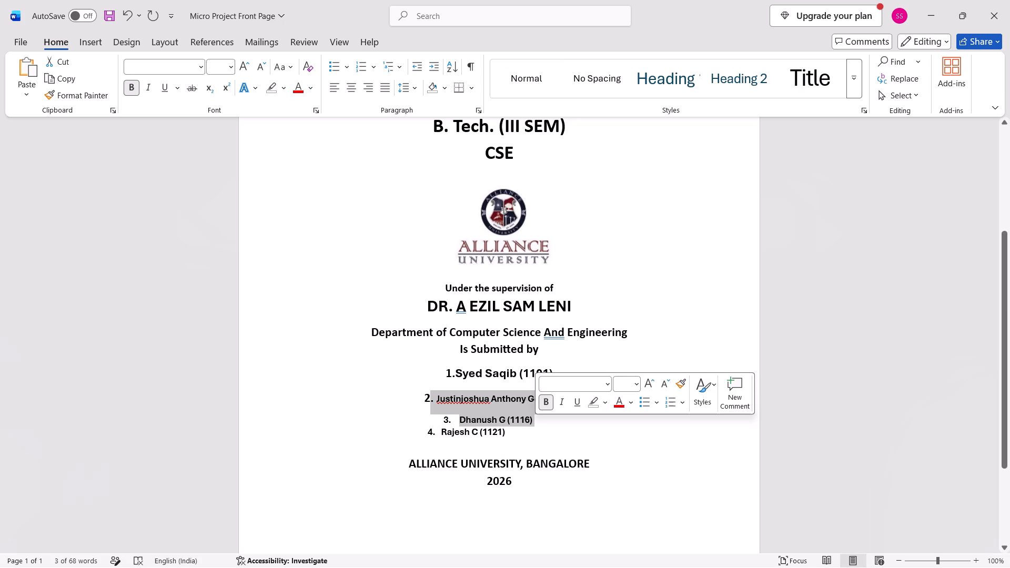
pyautogui.doubleClick(650, 383)
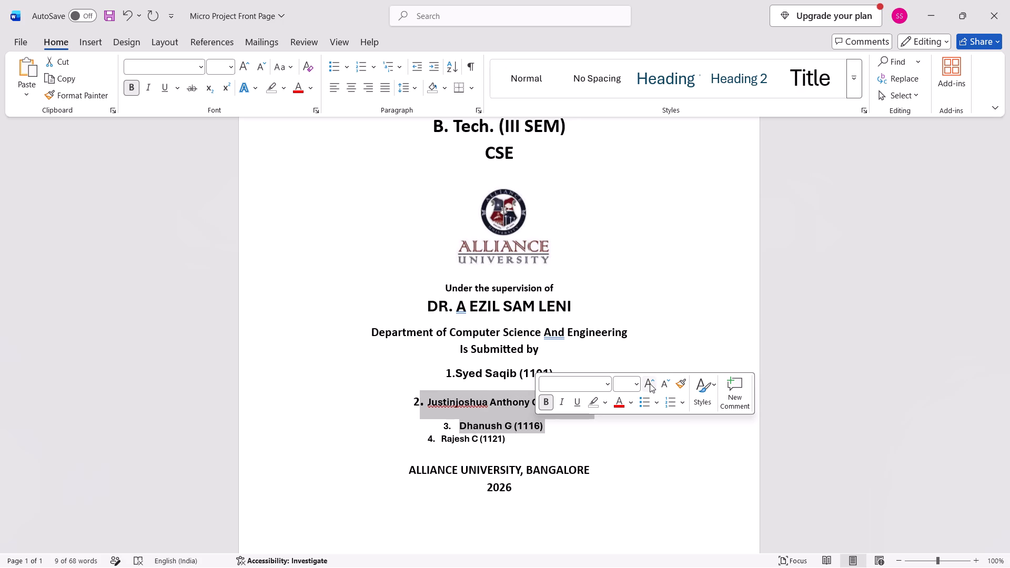
pyautogui.click(650, 383)
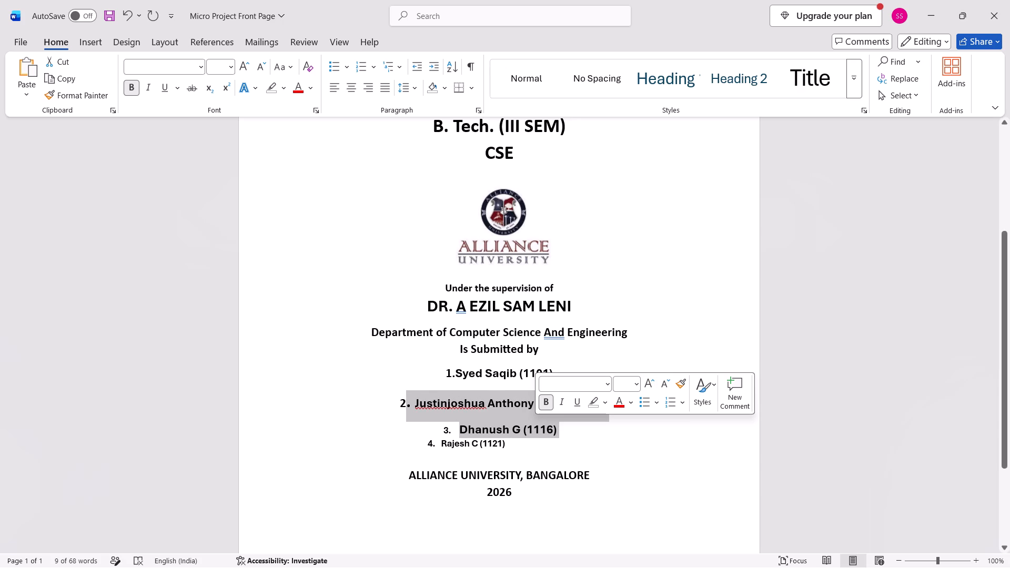
pyautogui.click(557, 451)
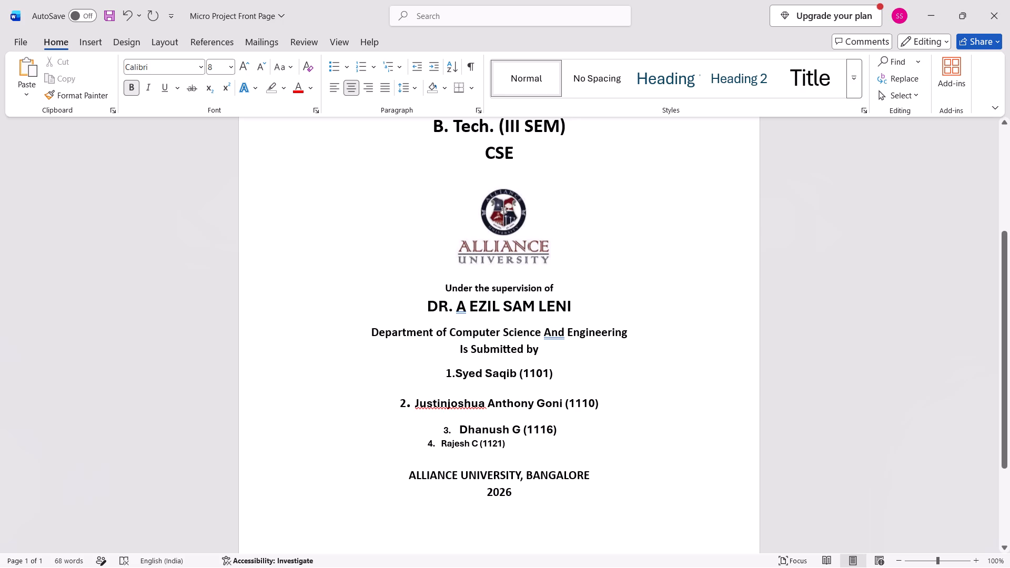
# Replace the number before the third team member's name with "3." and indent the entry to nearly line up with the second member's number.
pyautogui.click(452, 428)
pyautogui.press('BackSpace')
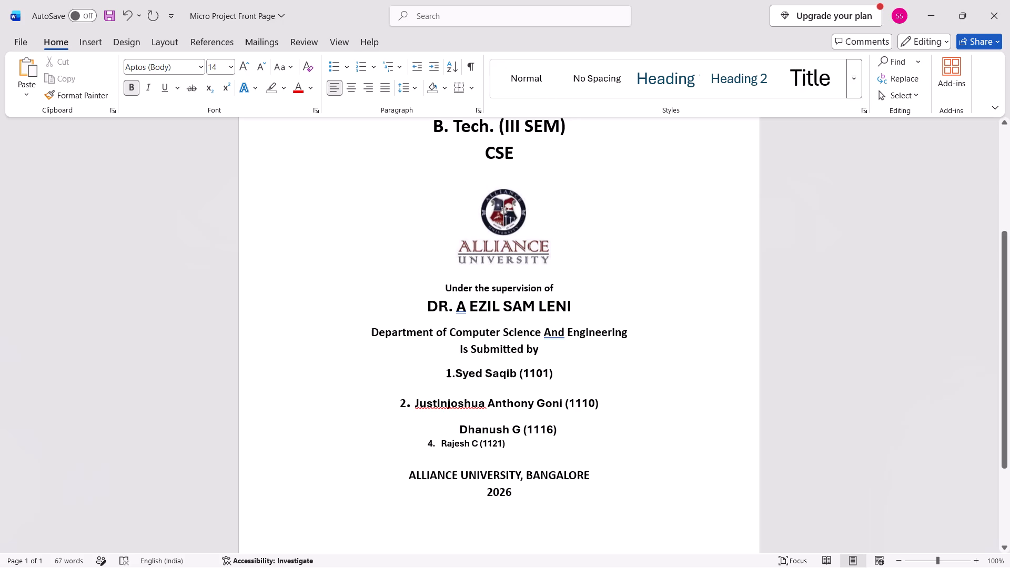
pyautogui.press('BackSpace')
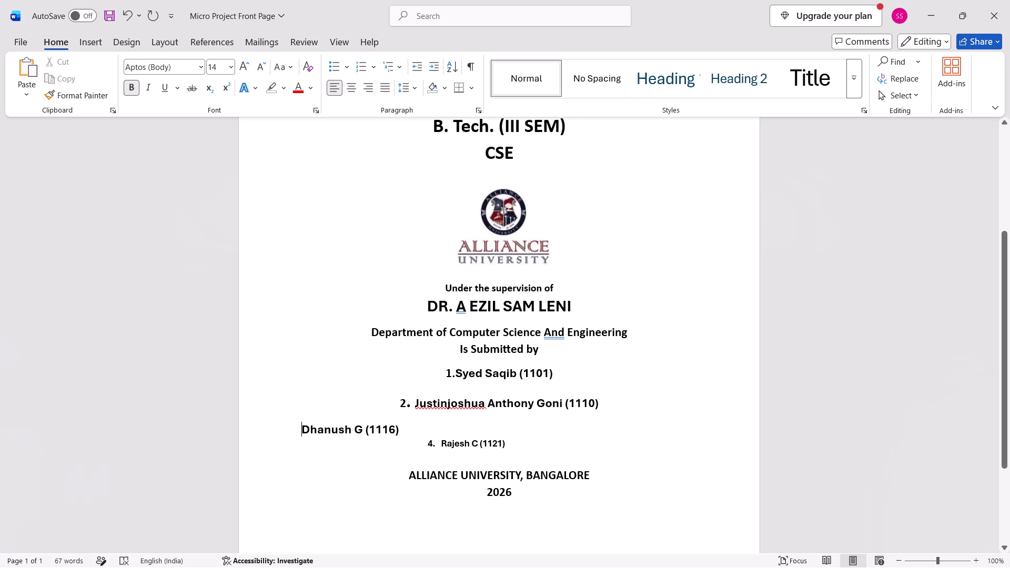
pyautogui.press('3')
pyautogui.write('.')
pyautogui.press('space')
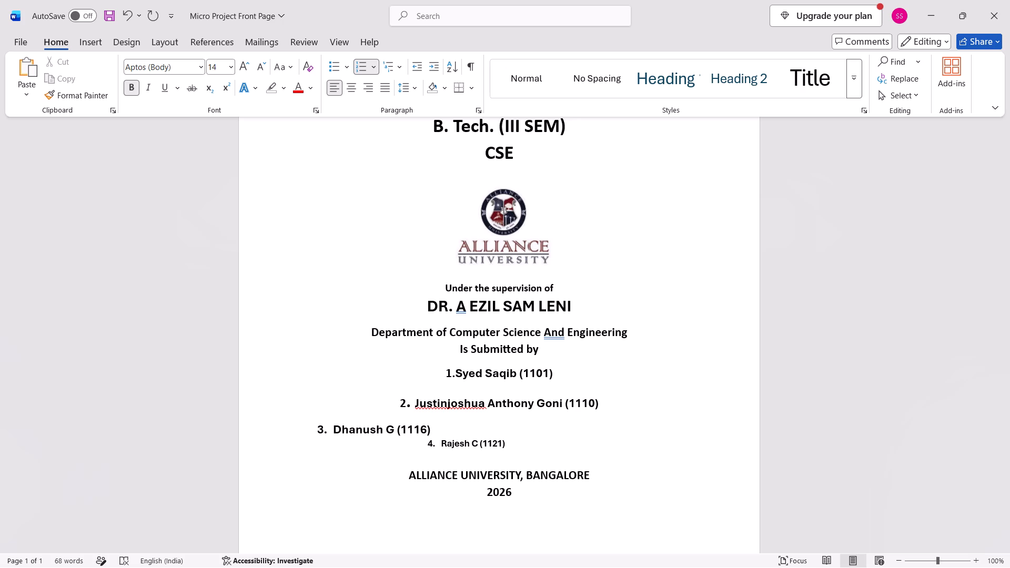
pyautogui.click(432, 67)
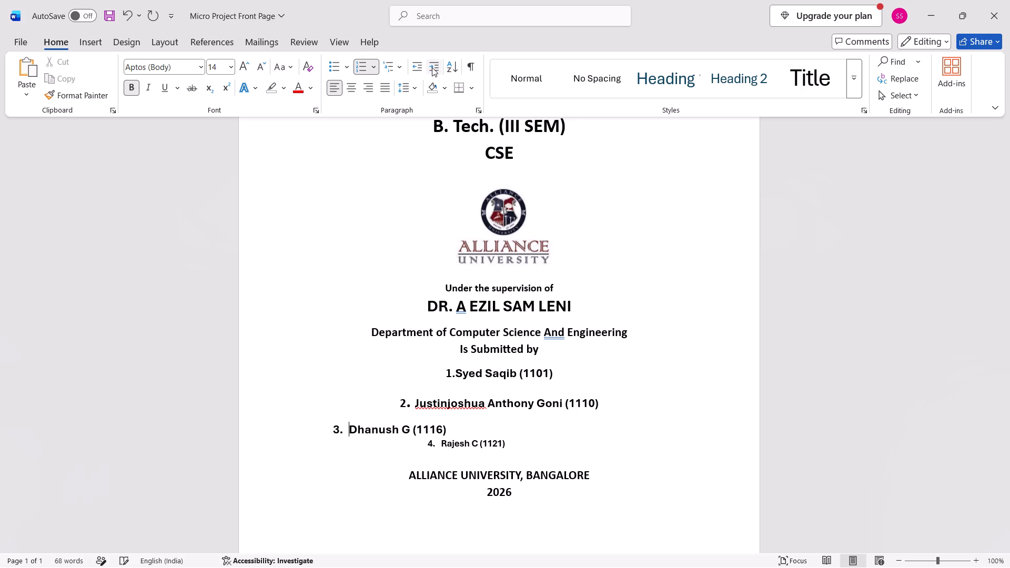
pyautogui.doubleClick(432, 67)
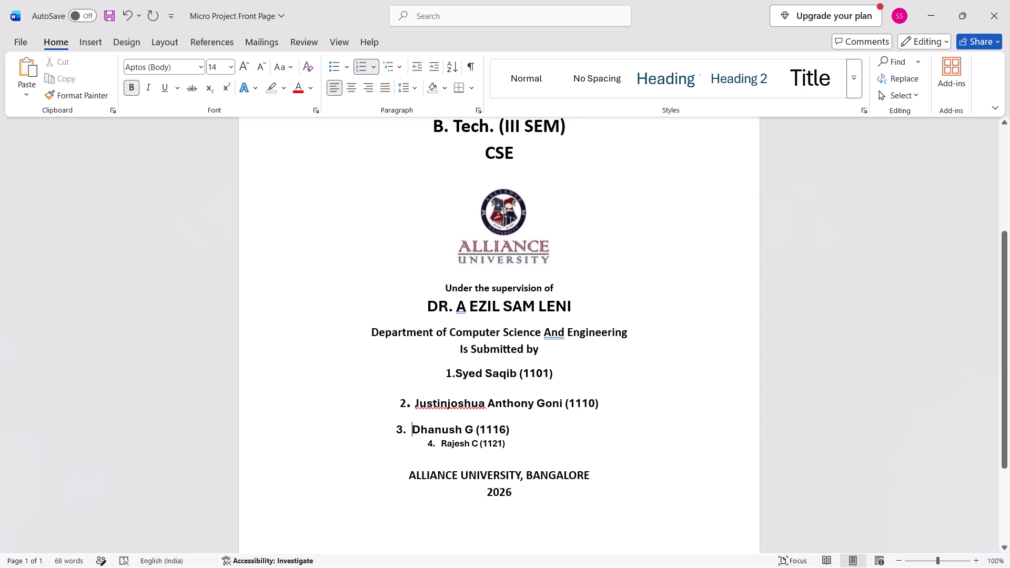
# Enlarge the fourth team member's entry to 14 pt and decrease its indent by one level.
pyautogui.moveTo(423, 444); pyautogui.dragTo(545, 444)
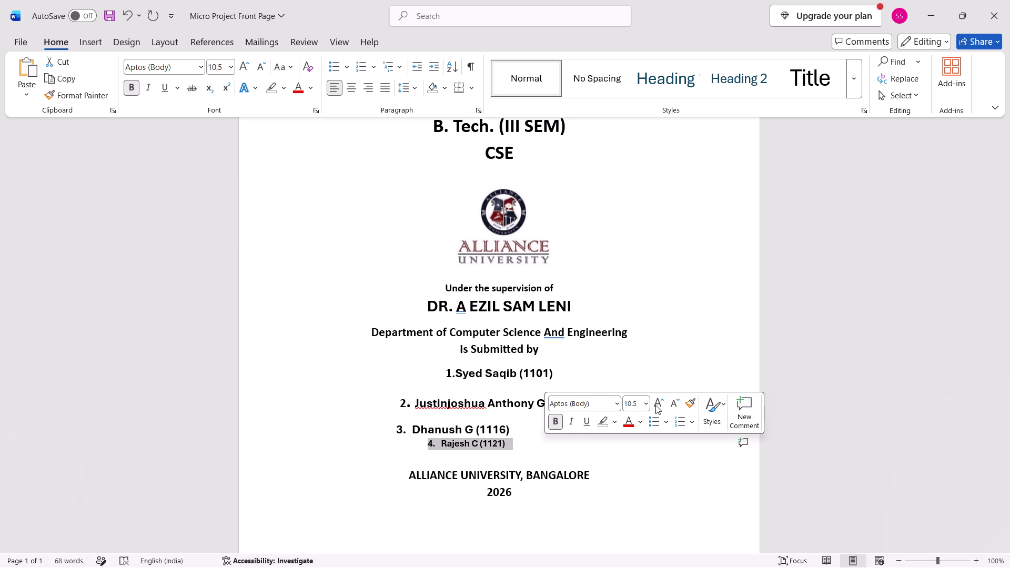
pyautogui.doubleClick(661, 405)
pyautogui.click(661, 405)
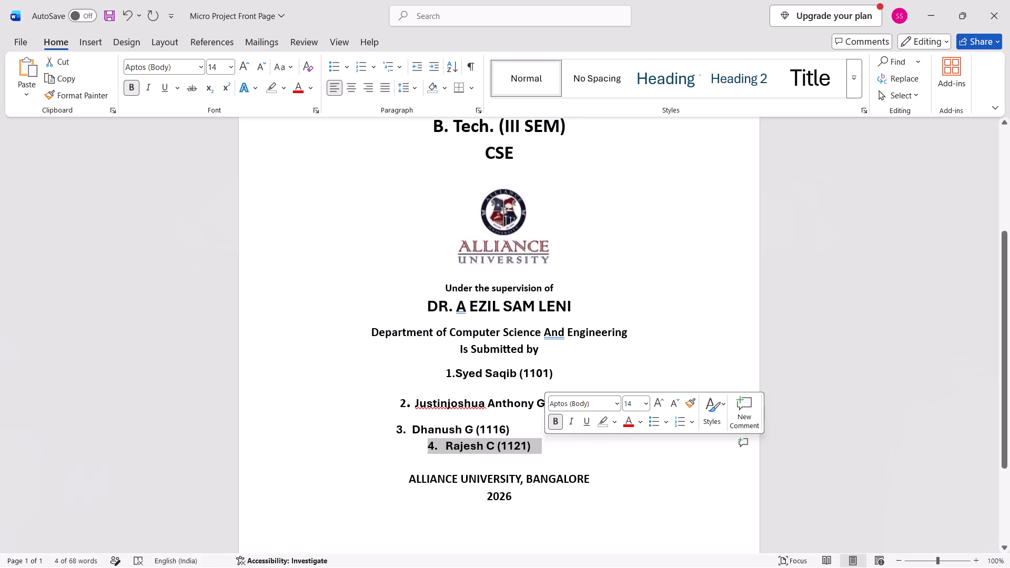
pyautogui.click(418, 61)
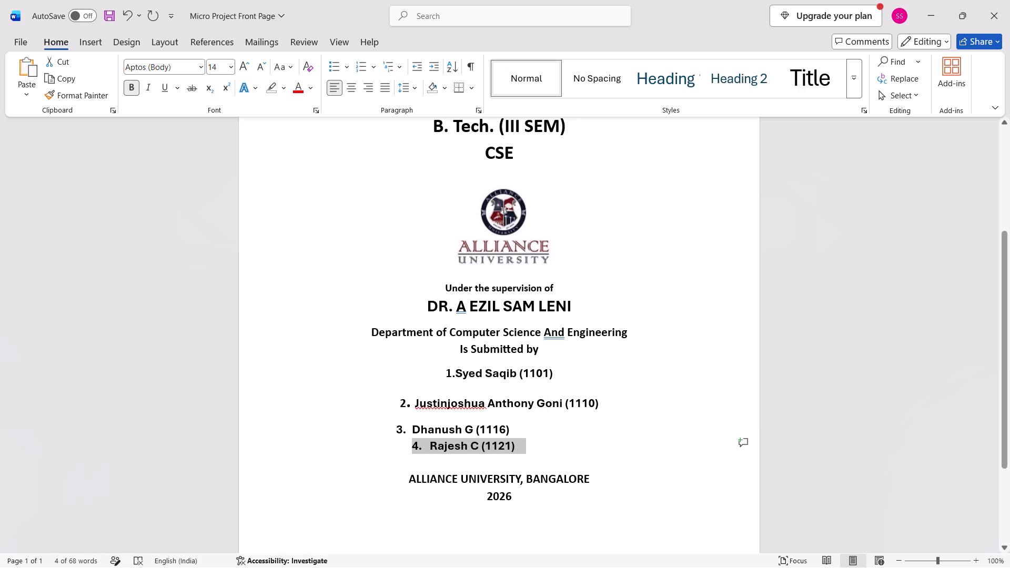
# Left-align all four team member entries.
pyautogui.moveTo(444, 373); pyautogui.dragTo(510, 444)
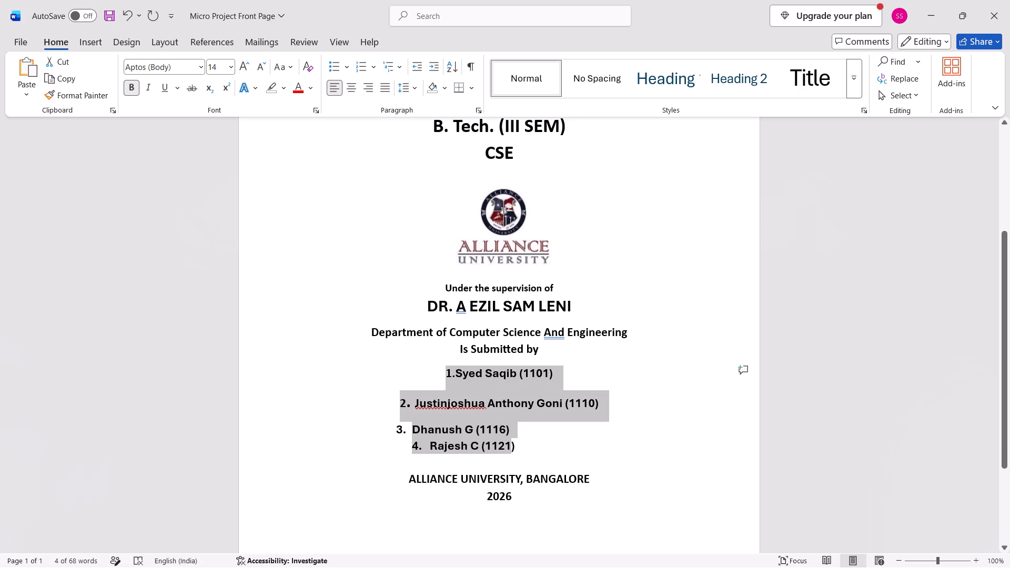
pyautogui.moveTo(510, 444); pyautogui.dragTo(514, 445)
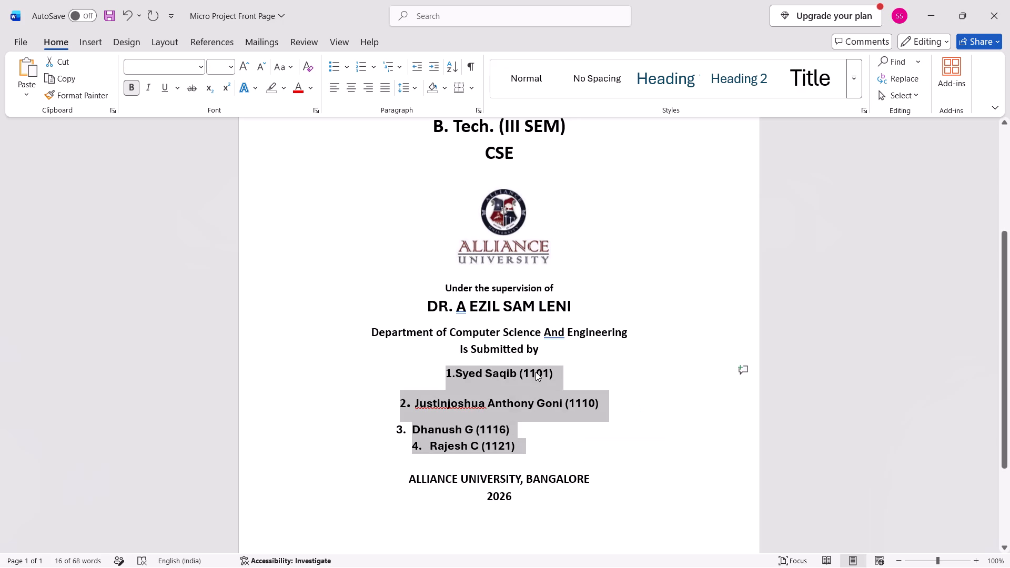
pyautogui.click(334, 87)
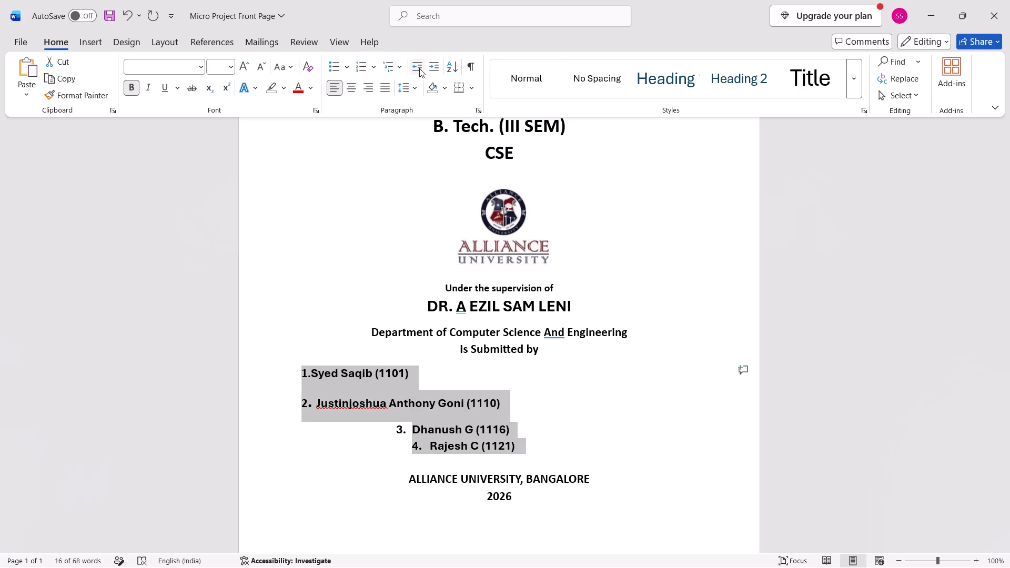
# Remove the list number and the indent from the third team member's entry.
pyautogui.click(398, 437)
pyautogui.click(393, 429)
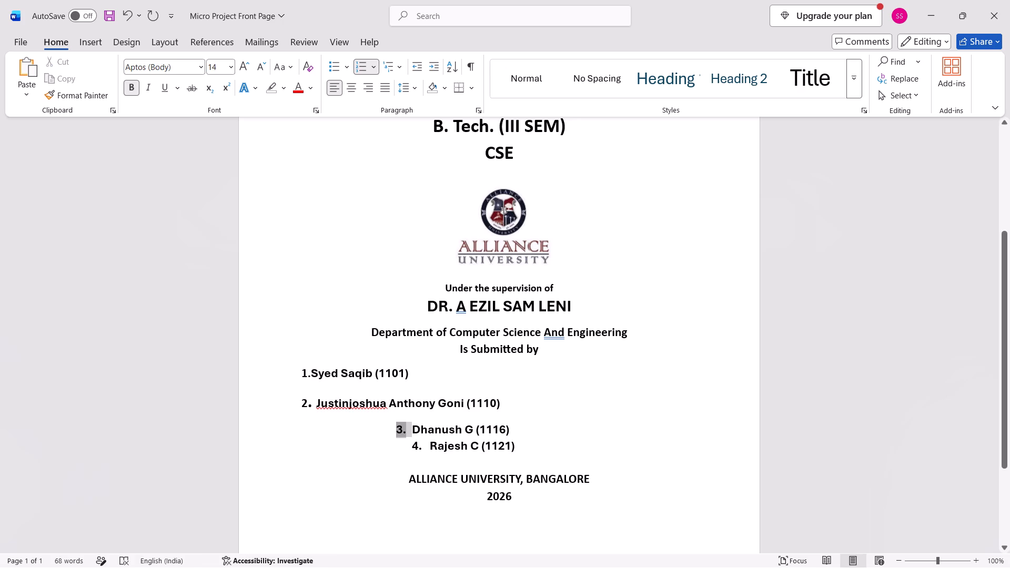
pyautogui.press('BackSpace')
pyautogui.press('BackSpace')
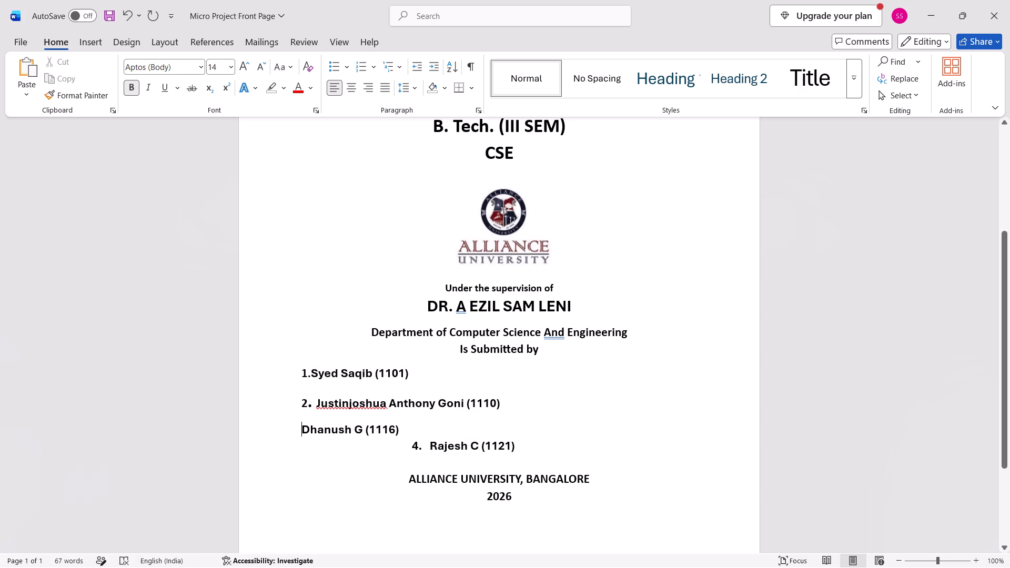
# Remove the number and indent from the fourth team member's entry, keeping it on its own line below the third.
pyautogui.click(428, 444)
pyautogui.press('BackSpace')
pyautogui.press('BackSpace')
pyautogui.press('BackSpace')
pyautogui.press('BackSpace')
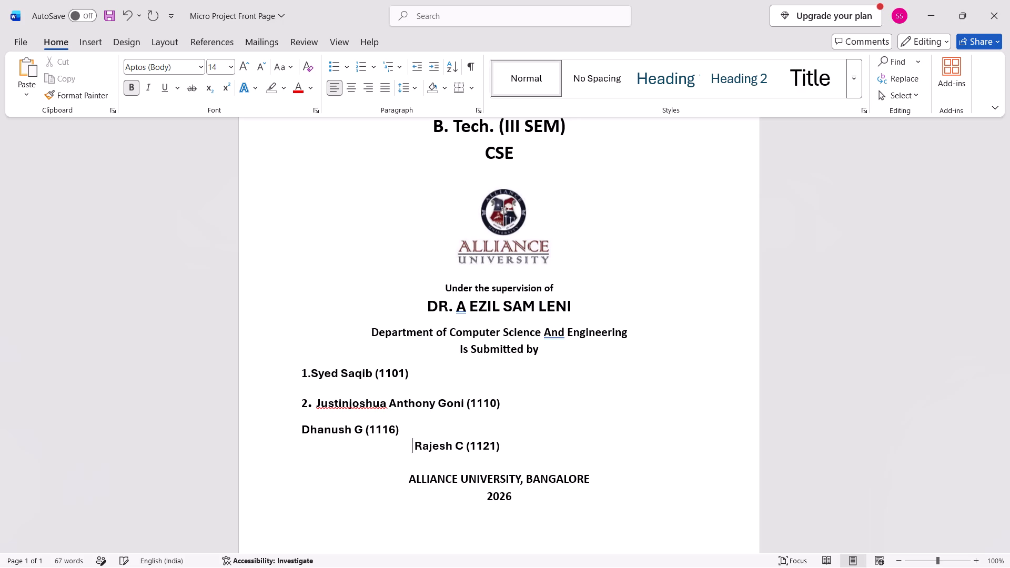
pyautogui.press('Right')
pyautogui.press('BackSpace')
pyautogui.press('BackSpace')
pyautogui.press('BackSpace')
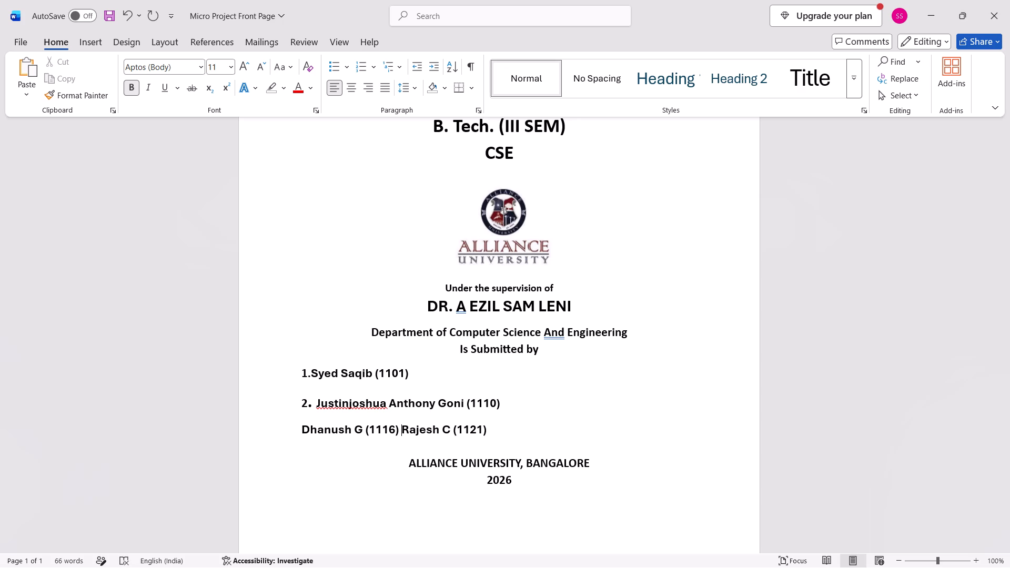
pyautogui.press('Return')
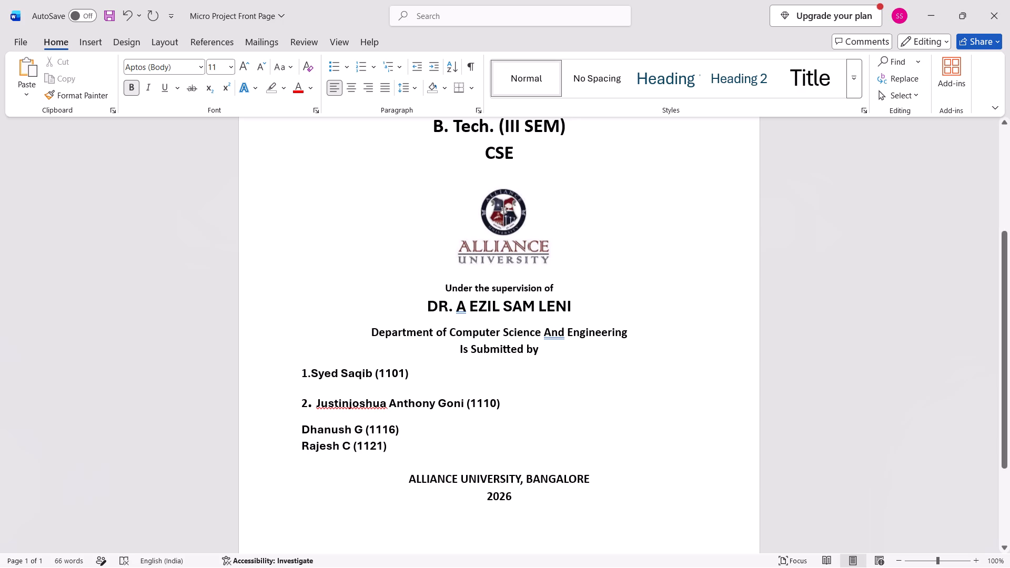
# Delete the "1." and "2." before the first two team members' names, keeping each entry on its own line.
pyautogui.click(311, 374)
pyautogui.press('BackSpace')
pyautogui.press('BackSpace')
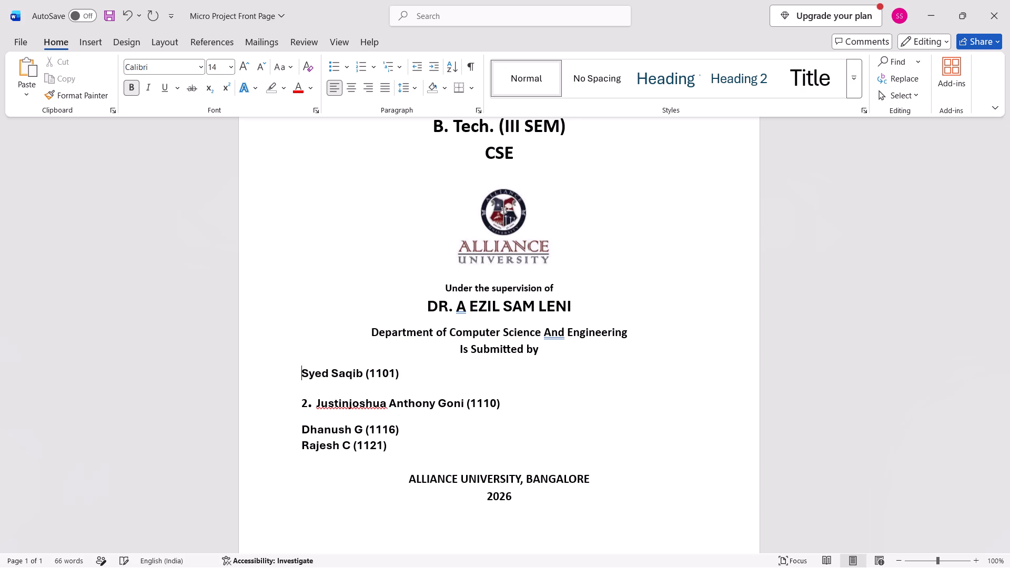
pyautogui.press('Down')
pyautogui.press('Right')
pyautogui.press('Right')
pyautogui.press('Right')
pyautogui.press('BackSpace')
pyautogui.press('BackSpace')
pyautogui.press('BackSpace')
pyautogui.press('BackSpace')
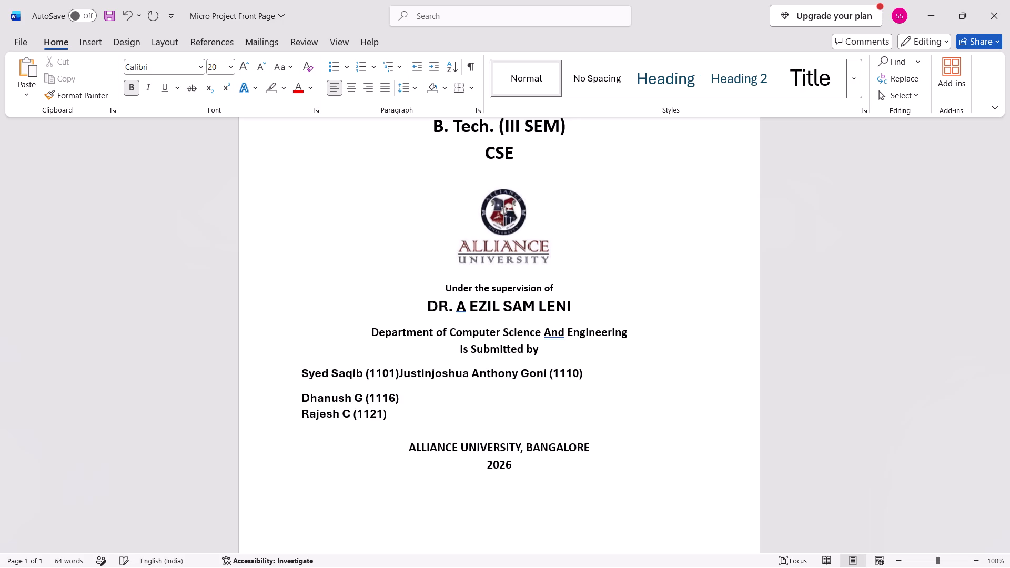
pyautogui.press('Return')
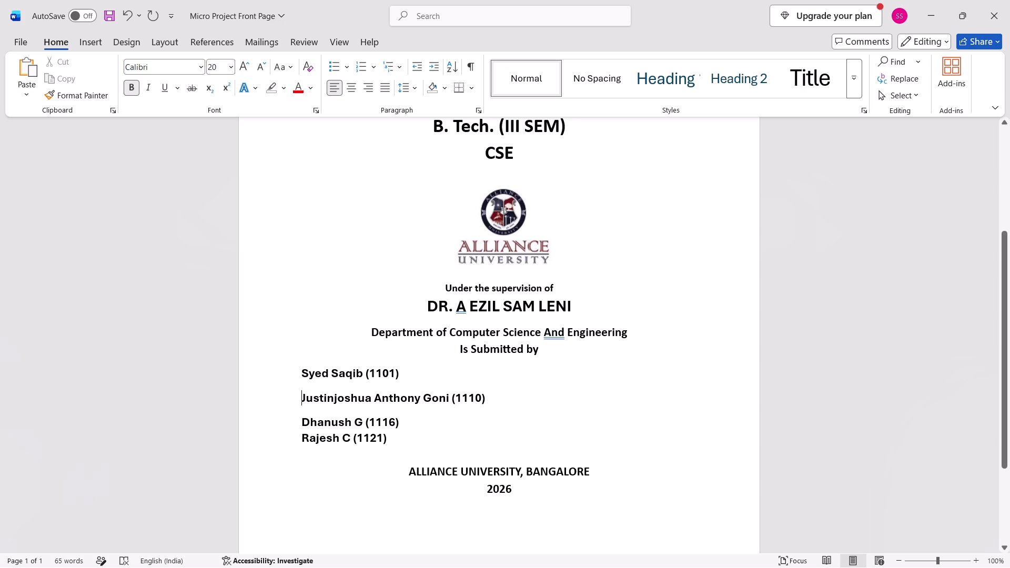
# Remove the space after paragraph from the first two team member entries.
pyautogui.moveTo(300, 371); pyautogui.dragTo(476, 413)
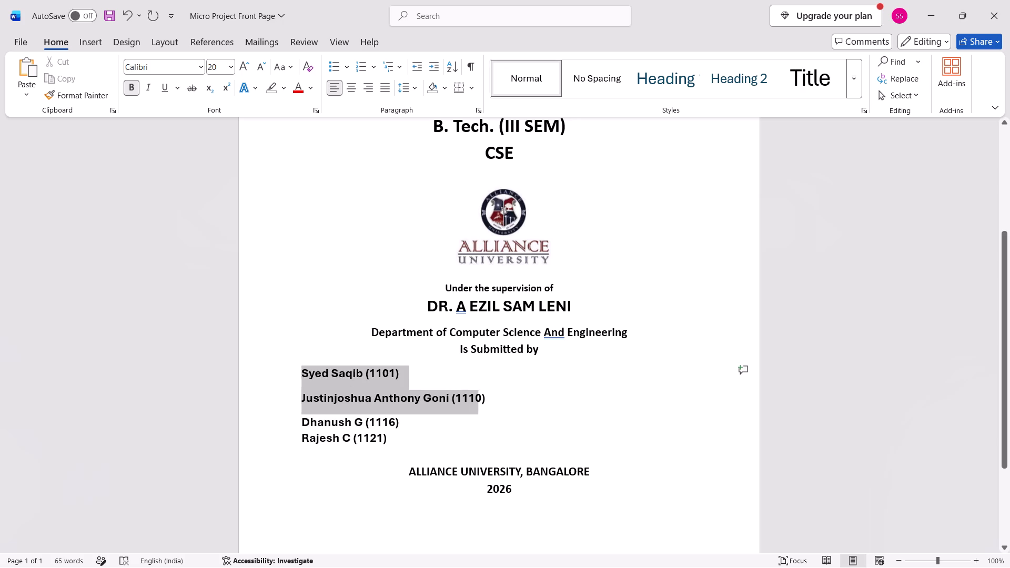
pyautogui.moveTo(476, 413); pyautogui.dragTo(503, 414)
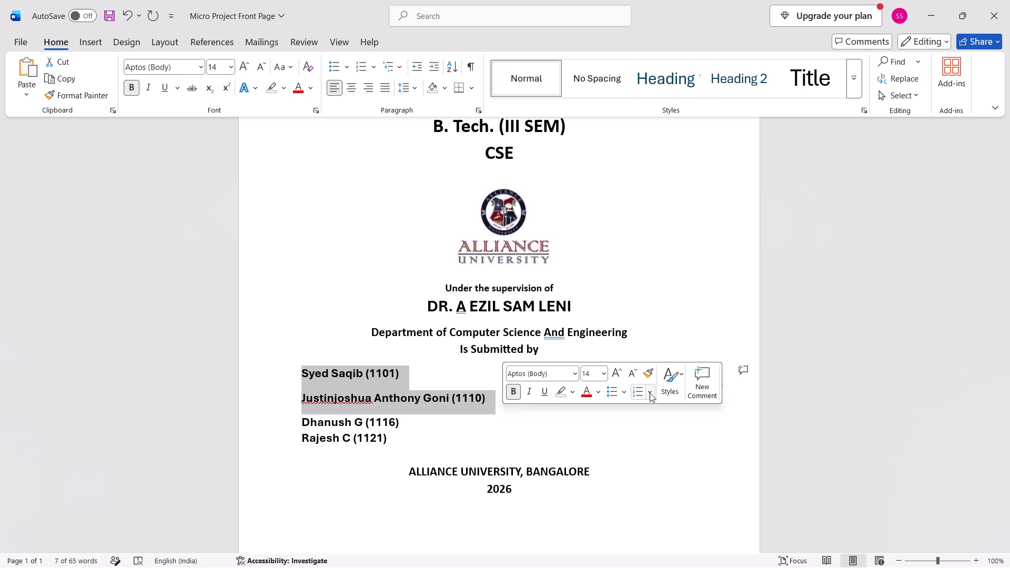
pyautogui.click(415, 90)
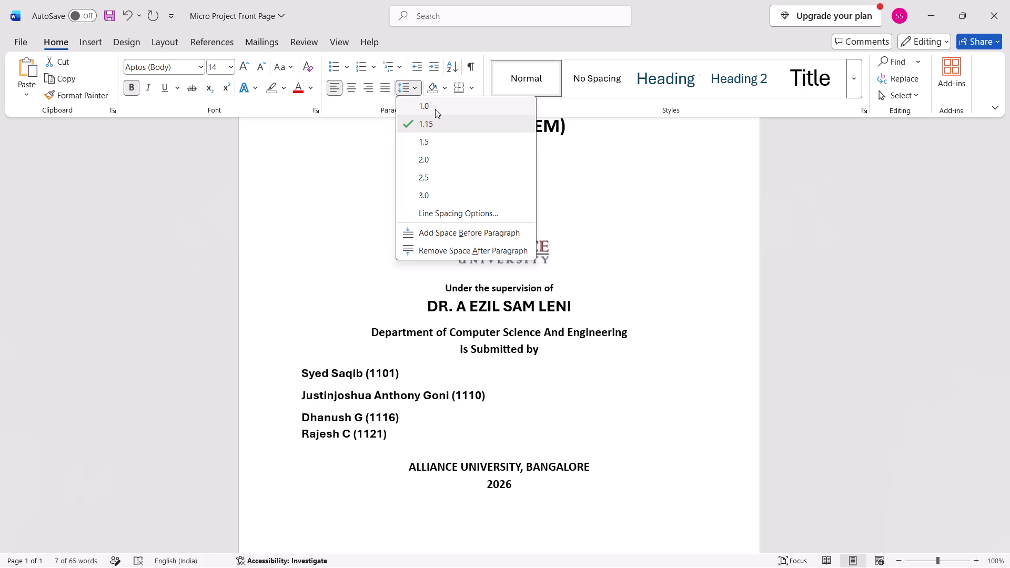
pyautogui.click(435, 250)
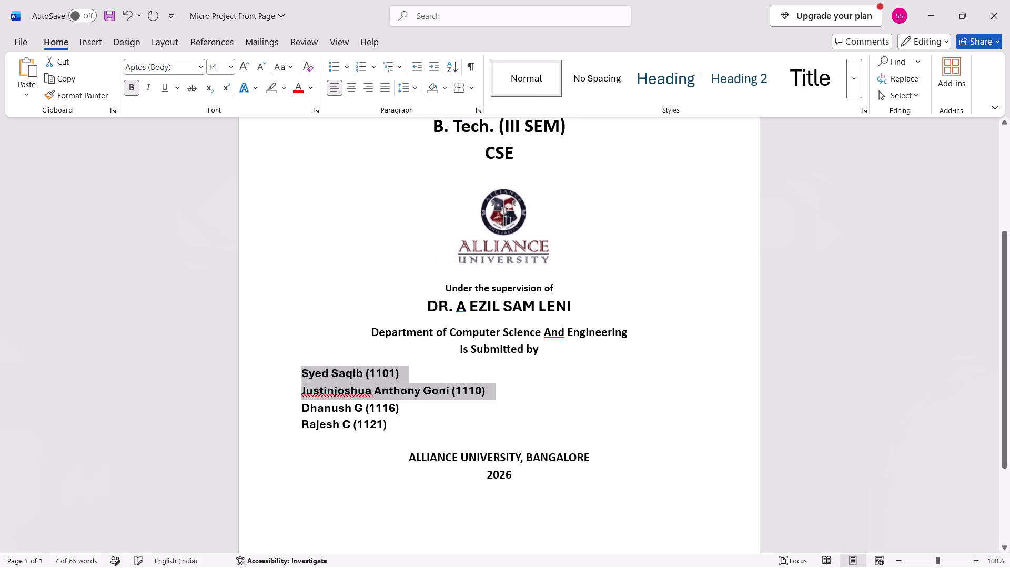
# Apply automatic numbering to all four team member entries and increase the list's indent by two levels.
pyautogui.moveTo(315, 455); pyautogui.dragTo(297, 376)
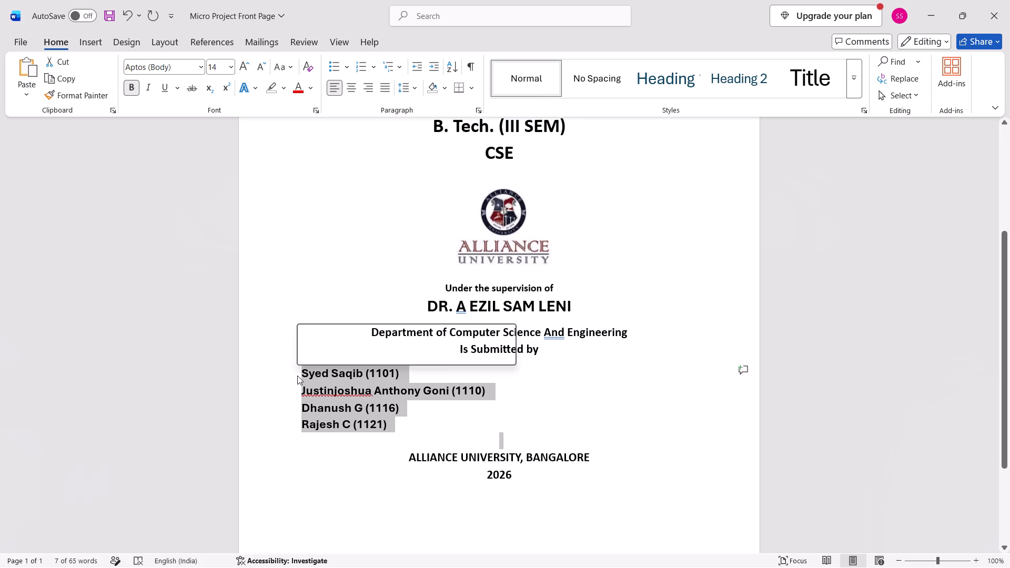
pyautogui.click(297, 376)
pyautogui.moveTo(297, 376); pyautogui.dragTo(390, 425)
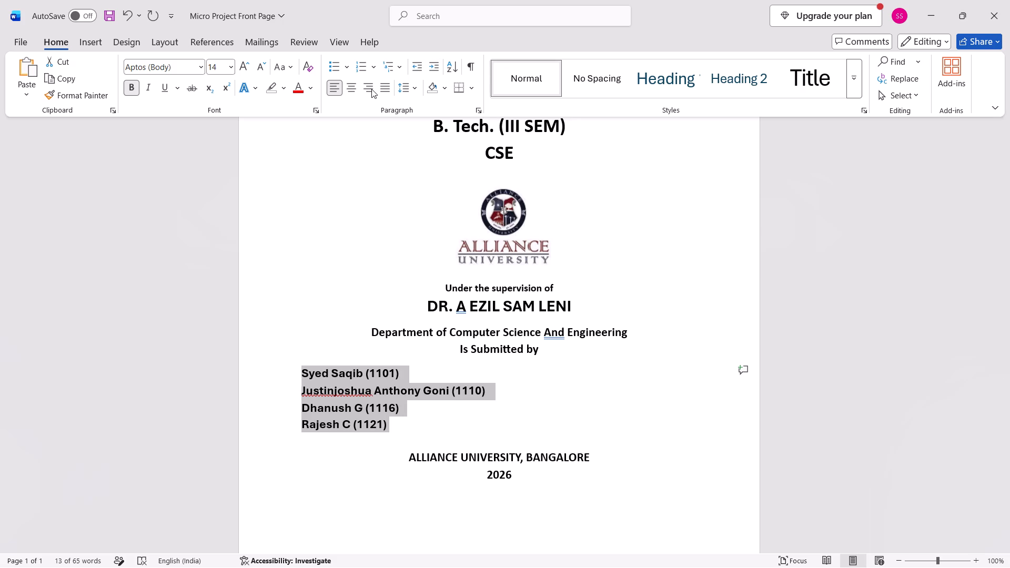
pyautogui.click(362, 68)
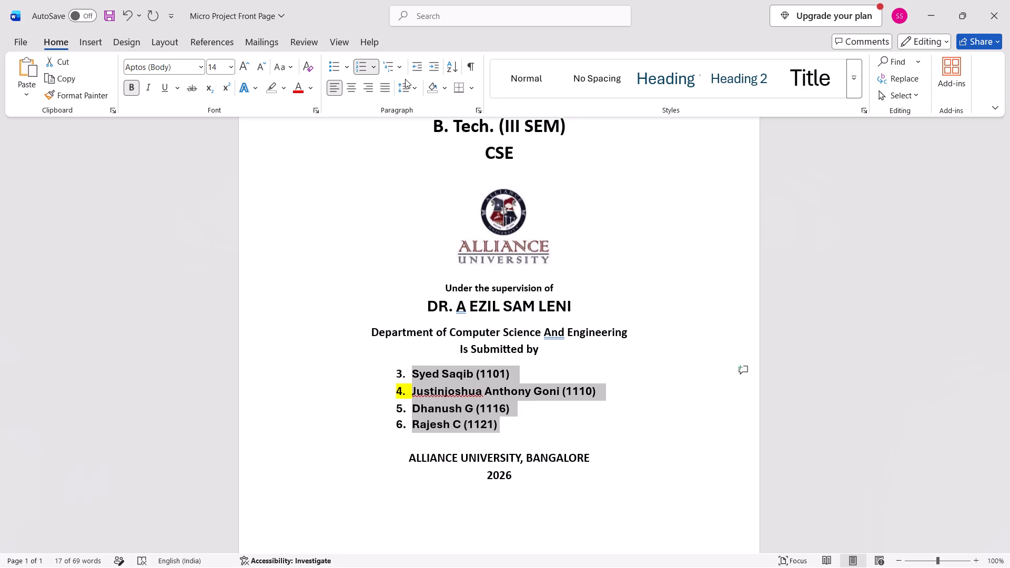
pyautogui.click(435, 66)
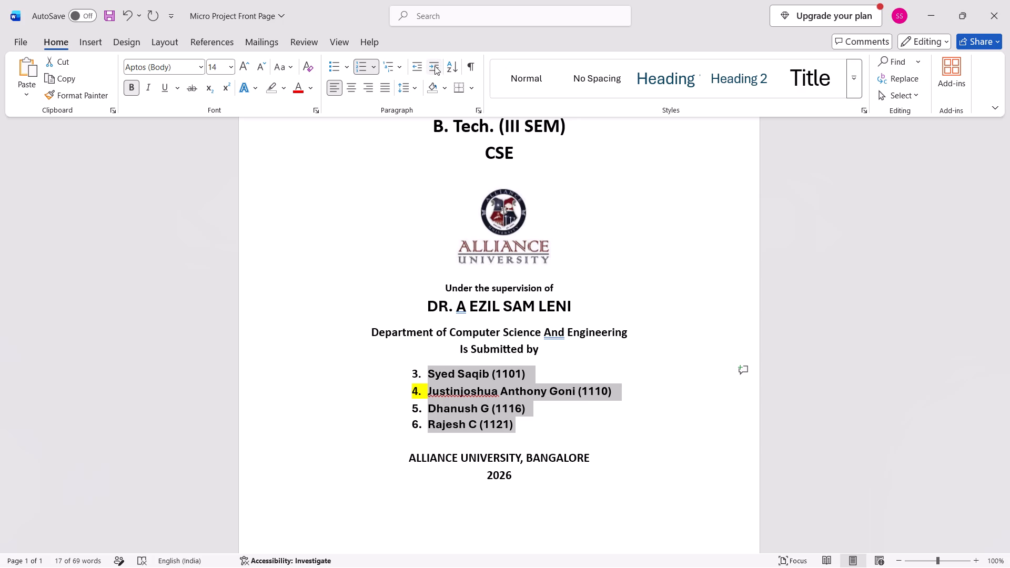
pyautogui.click(435, 66)
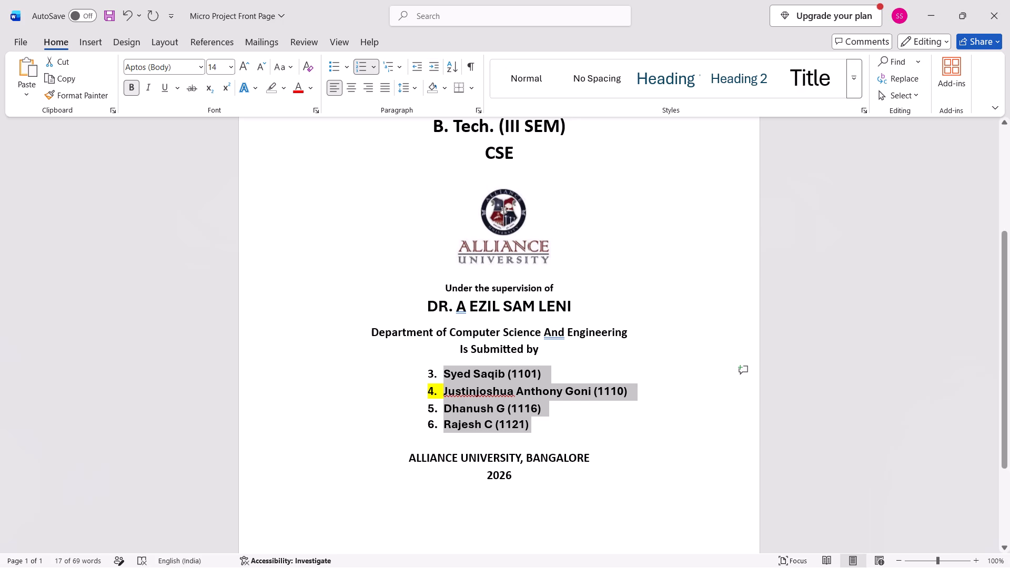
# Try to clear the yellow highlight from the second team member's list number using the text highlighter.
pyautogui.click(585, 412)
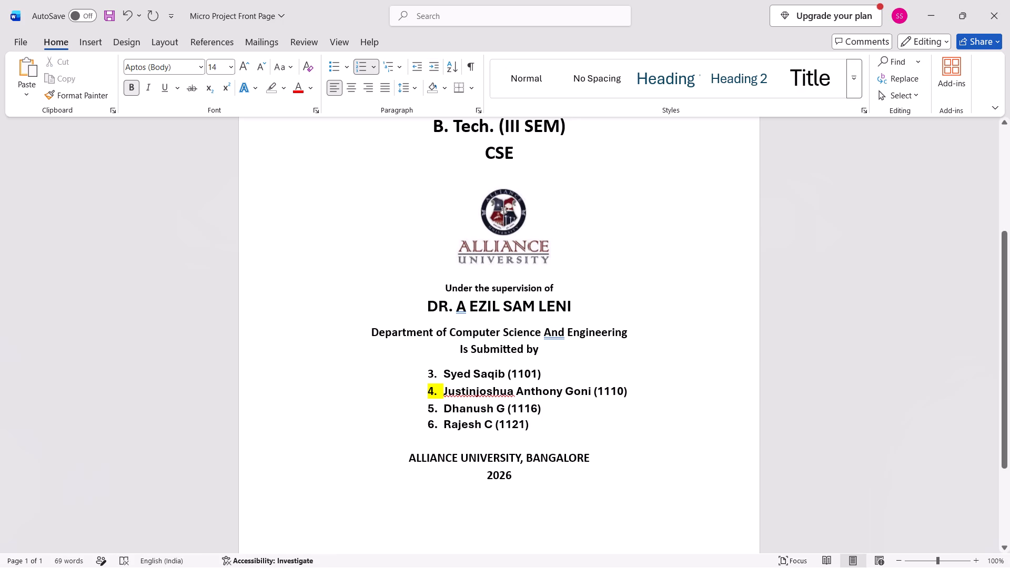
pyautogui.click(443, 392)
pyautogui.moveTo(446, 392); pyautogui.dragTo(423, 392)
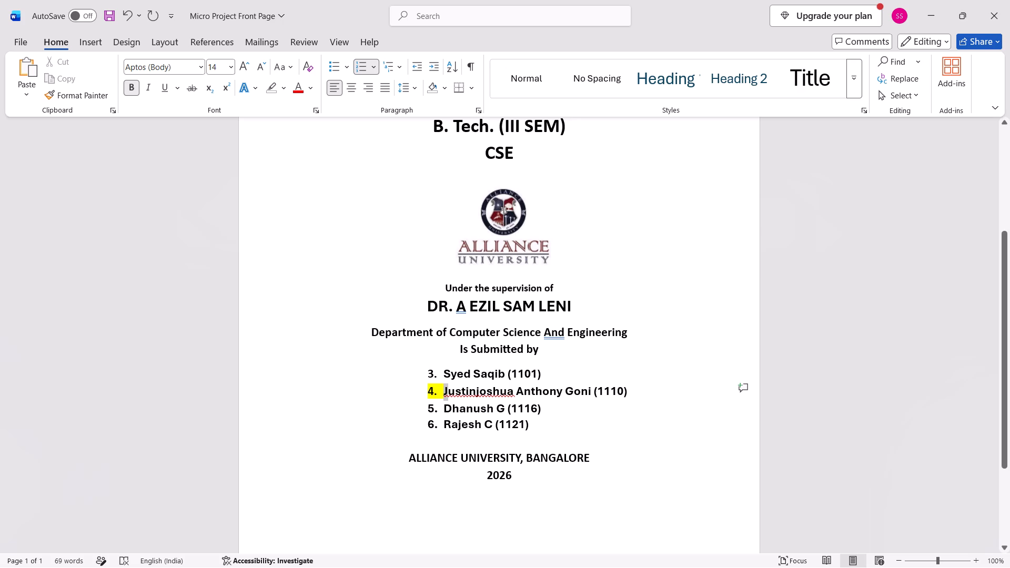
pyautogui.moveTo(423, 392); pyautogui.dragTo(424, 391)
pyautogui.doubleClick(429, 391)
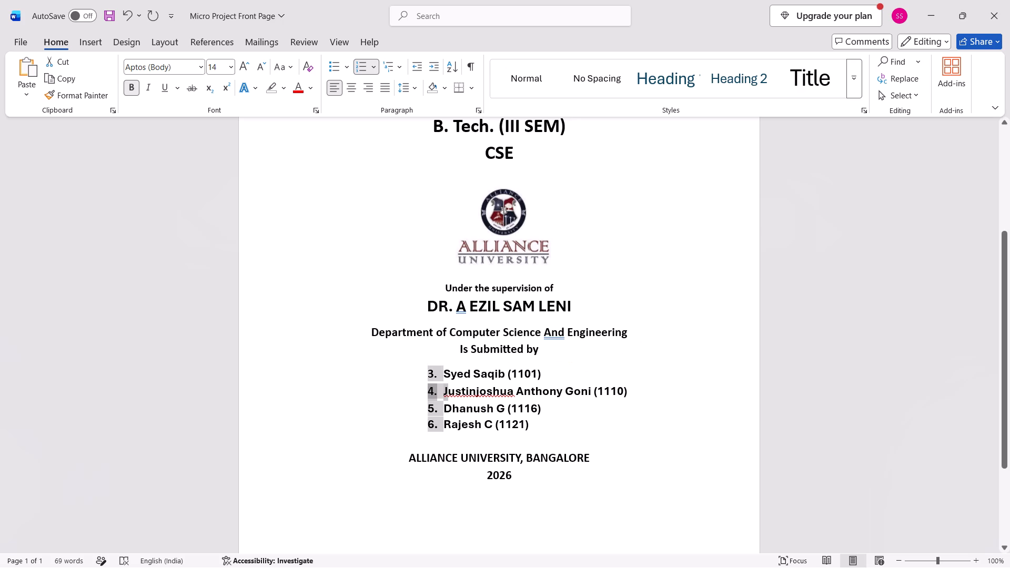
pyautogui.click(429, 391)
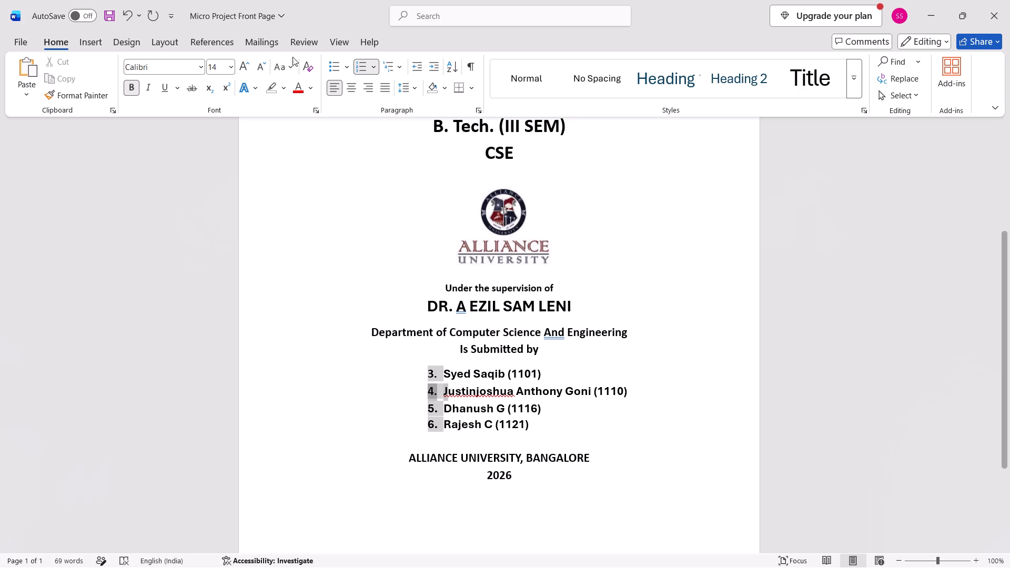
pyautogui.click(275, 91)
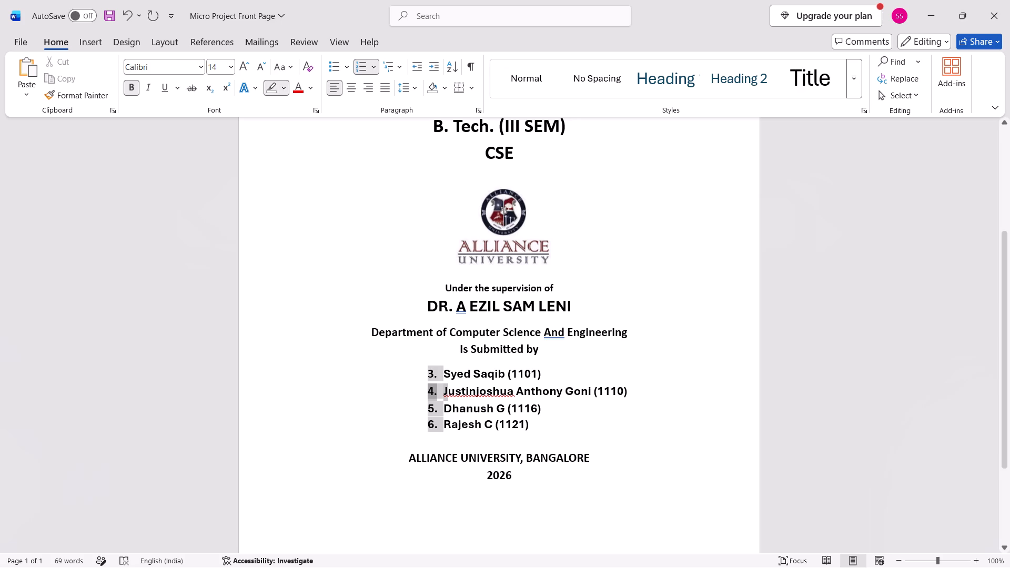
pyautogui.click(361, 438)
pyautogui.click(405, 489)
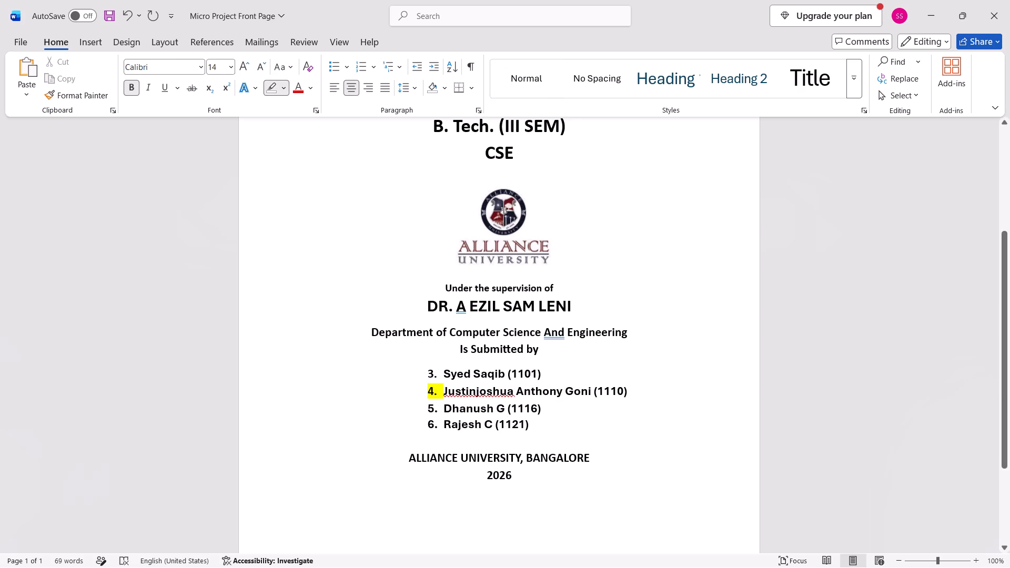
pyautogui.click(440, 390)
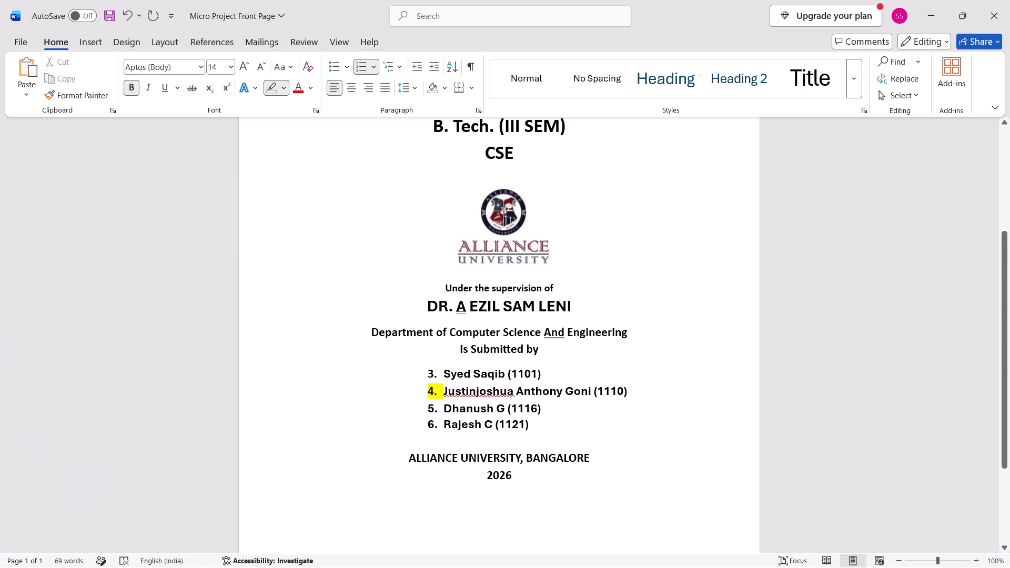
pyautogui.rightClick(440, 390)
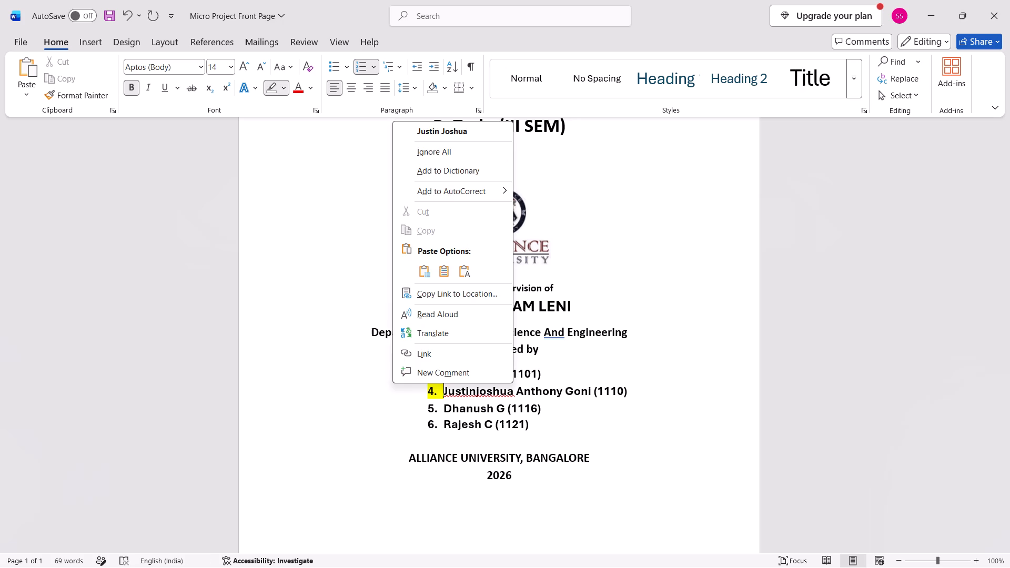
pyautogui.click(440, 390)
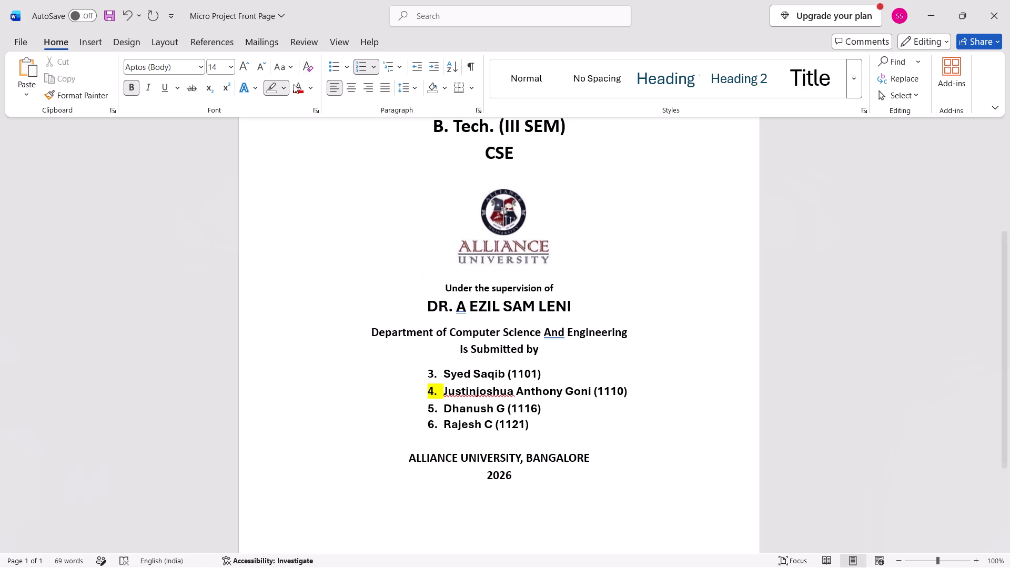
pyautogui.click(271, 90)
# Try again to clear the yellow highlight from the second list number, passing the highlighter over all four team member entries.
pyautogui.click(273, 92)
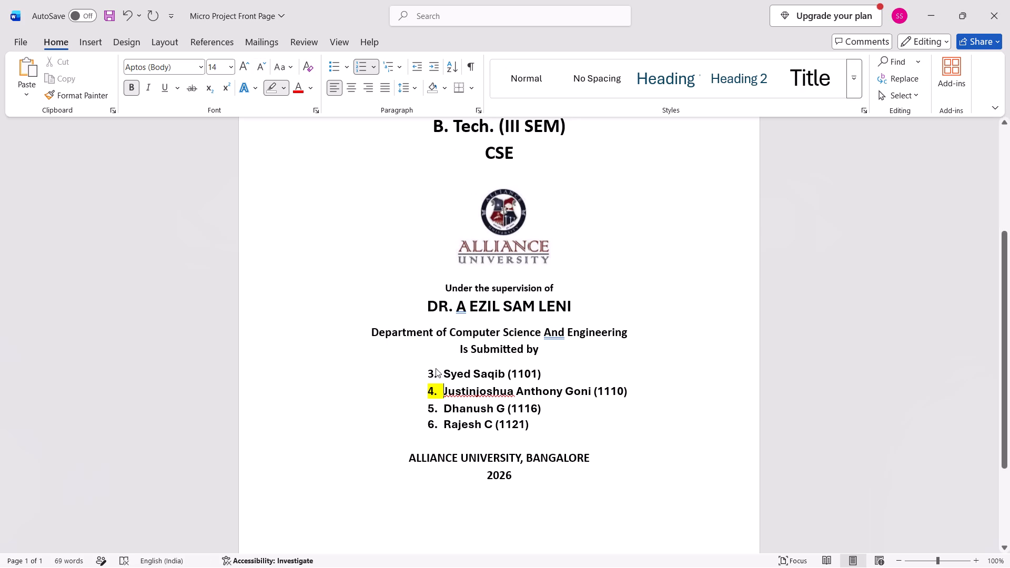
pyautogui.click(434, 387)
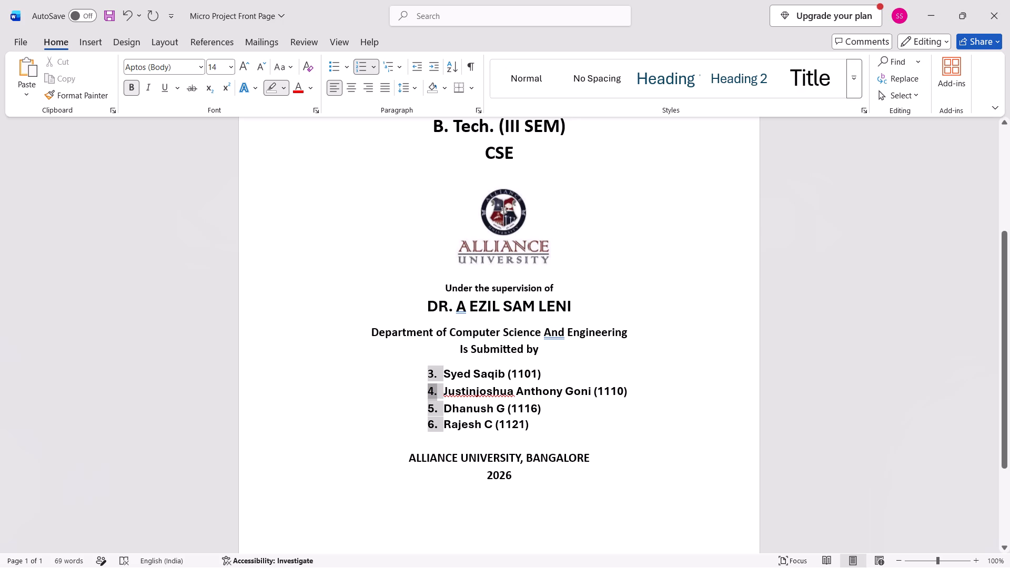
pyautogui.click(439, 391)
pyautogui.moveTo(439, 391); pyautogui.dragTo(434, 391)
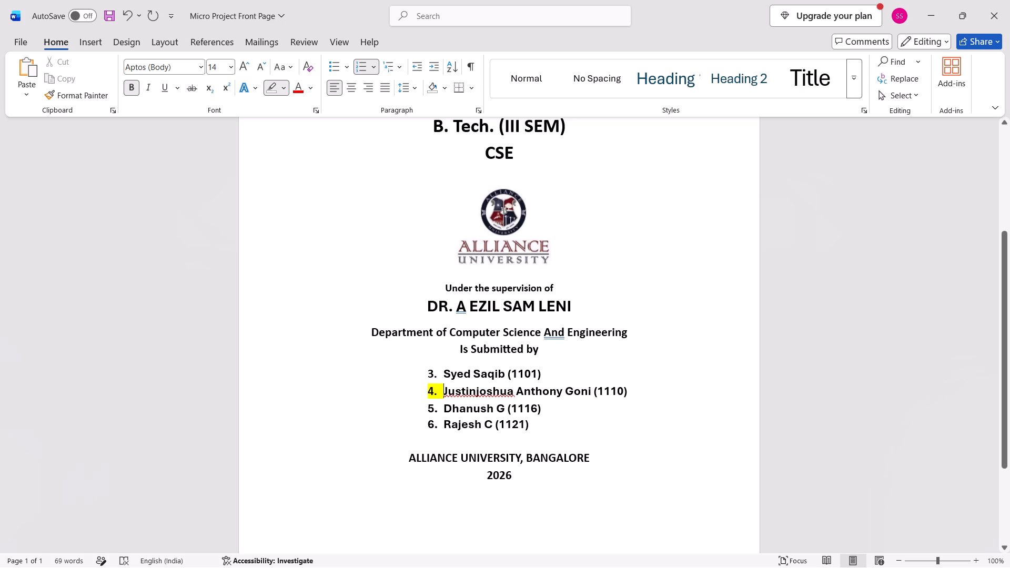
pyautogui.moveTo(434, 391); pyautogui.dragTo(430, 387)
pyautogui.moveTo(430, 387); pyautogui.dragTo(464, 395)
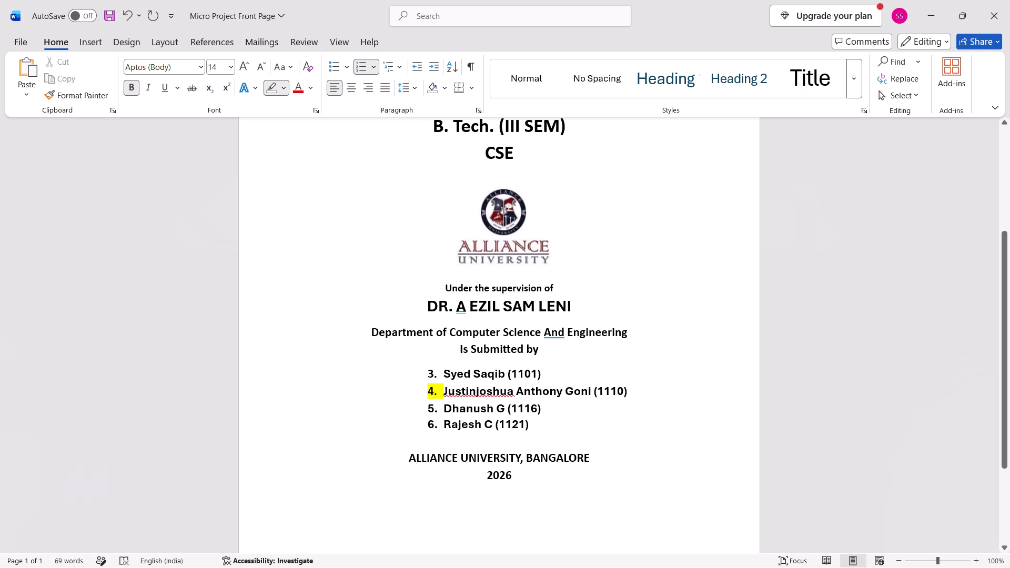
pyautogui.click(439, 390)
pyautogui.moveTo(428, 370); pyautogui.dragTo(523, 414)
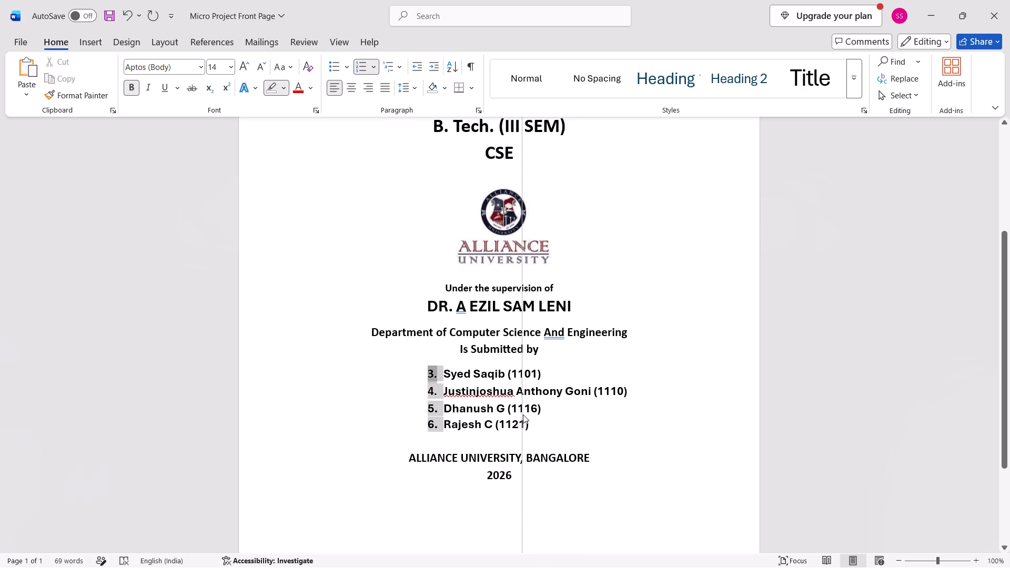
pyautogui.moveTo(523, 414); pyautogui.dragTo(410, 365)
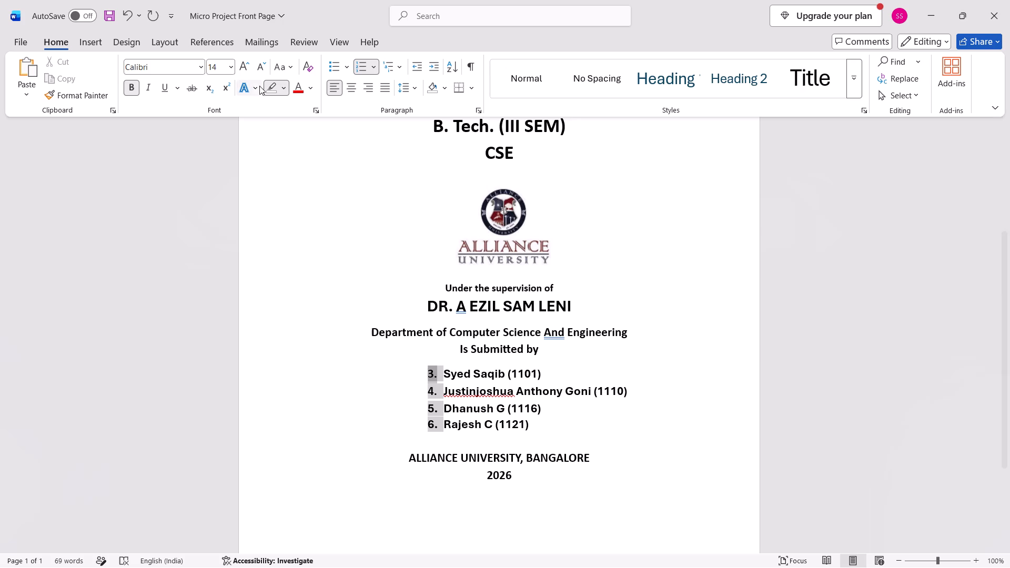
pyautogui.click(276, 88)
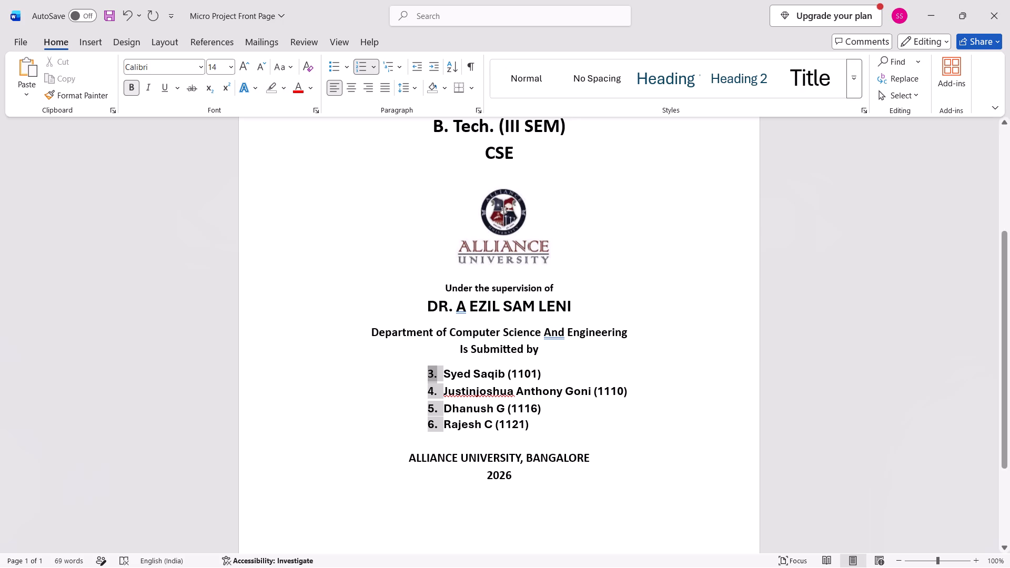
# Apply the 1., 2., 3. number format to the four team member entries so the numbering starts at 1.
pyautogui.moveTo(427, 373); pyautogui.dragTo(539, 431)
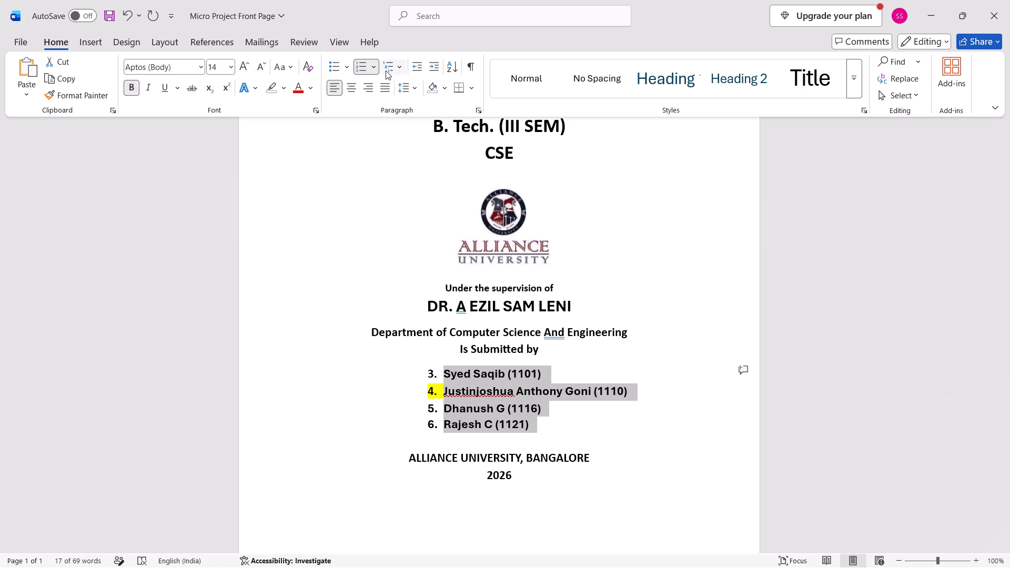
pyautogui.click(364, 70)
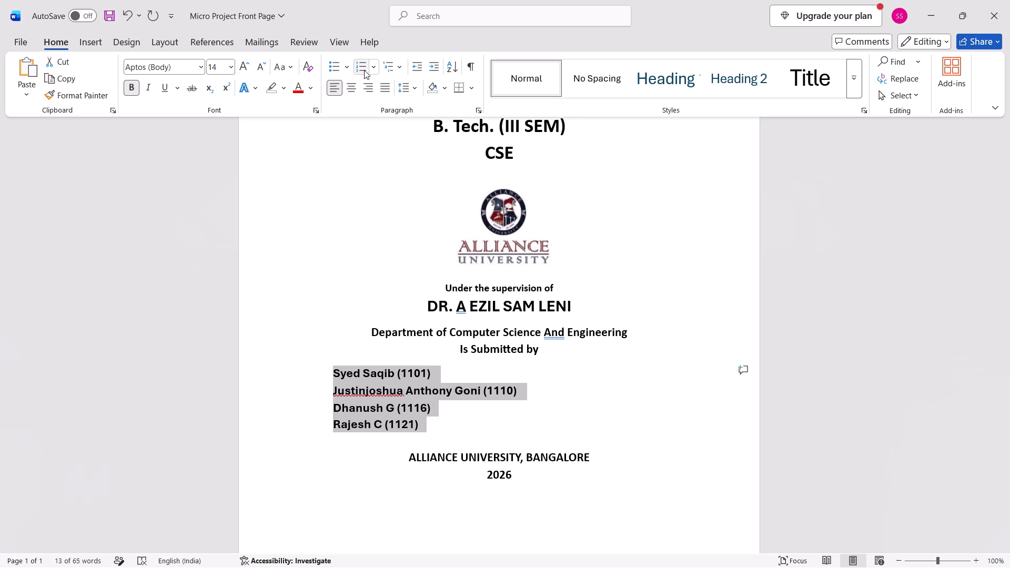
pyautogui.click(364, 70)
pyautogui.click(364, 70)
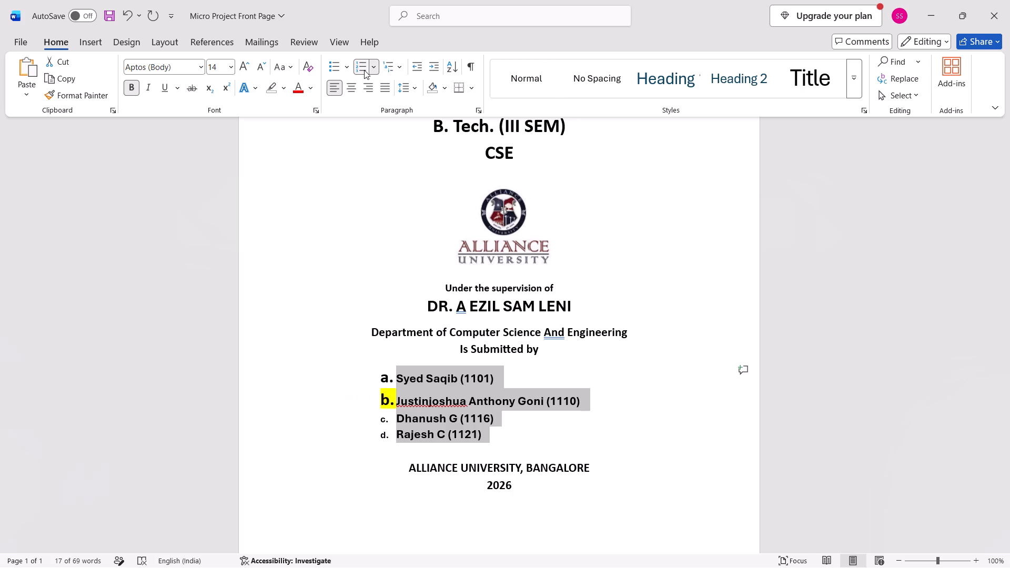
pyautogui.click(364, 70)
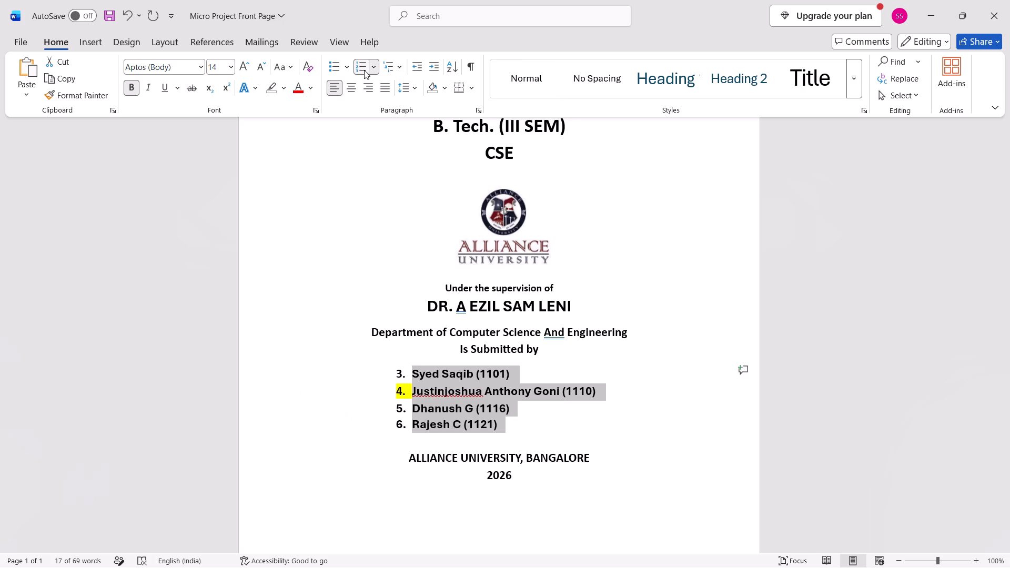
pyautogui.click(364, 70)
pyautogui.click(364, 70)
pyautogui.click(372, 68)
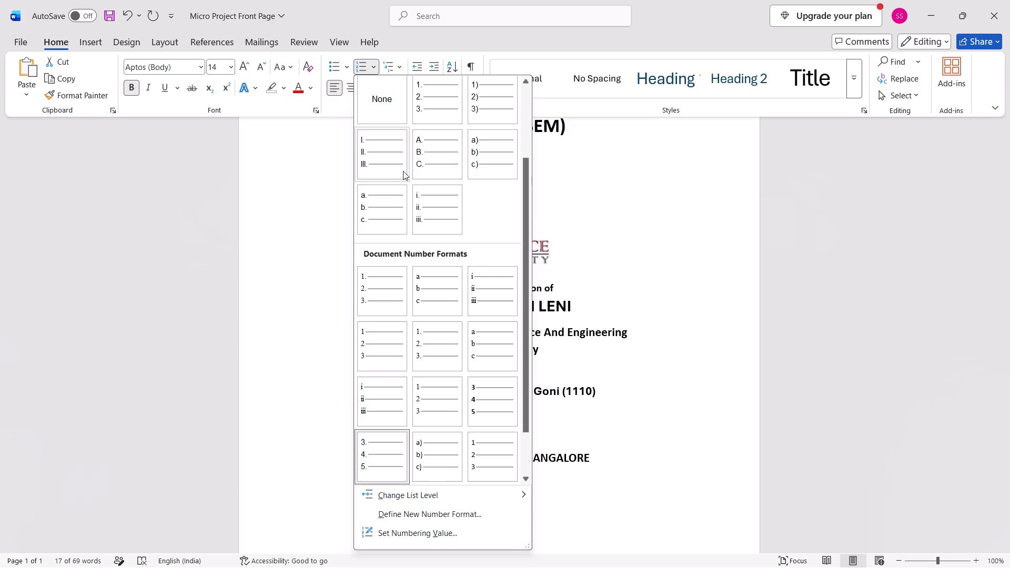
pyautogui.click(433, 118)
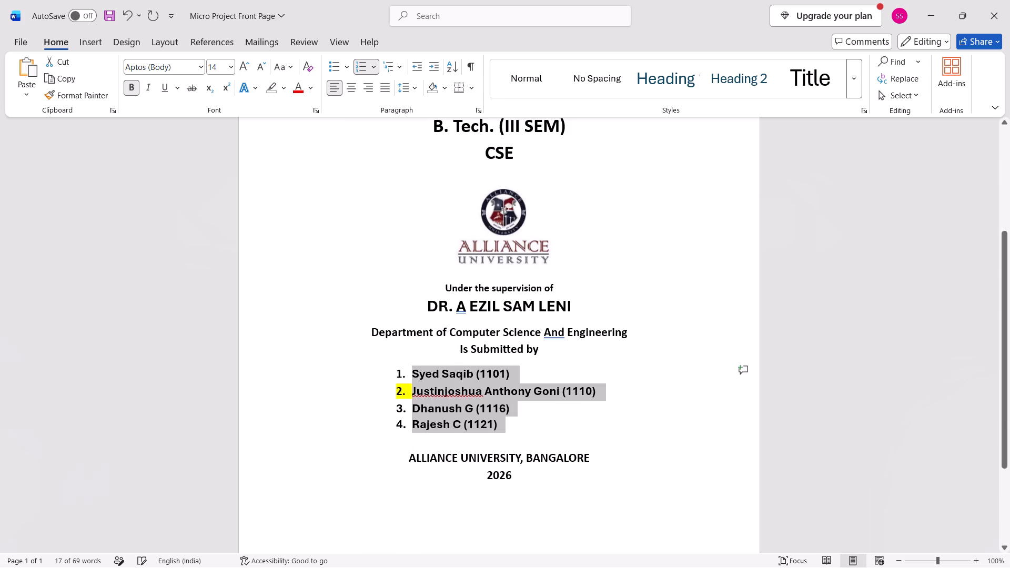
pyautogui.click(547, 418)
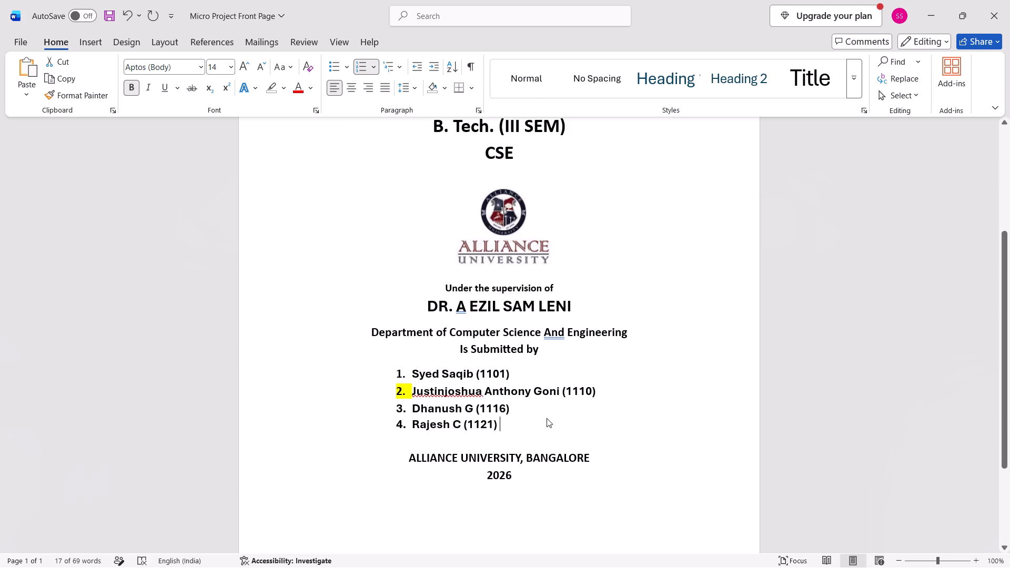
# Increase the indent of all four numbered team member entries by two levels.
pyautogui.click(405, 372)
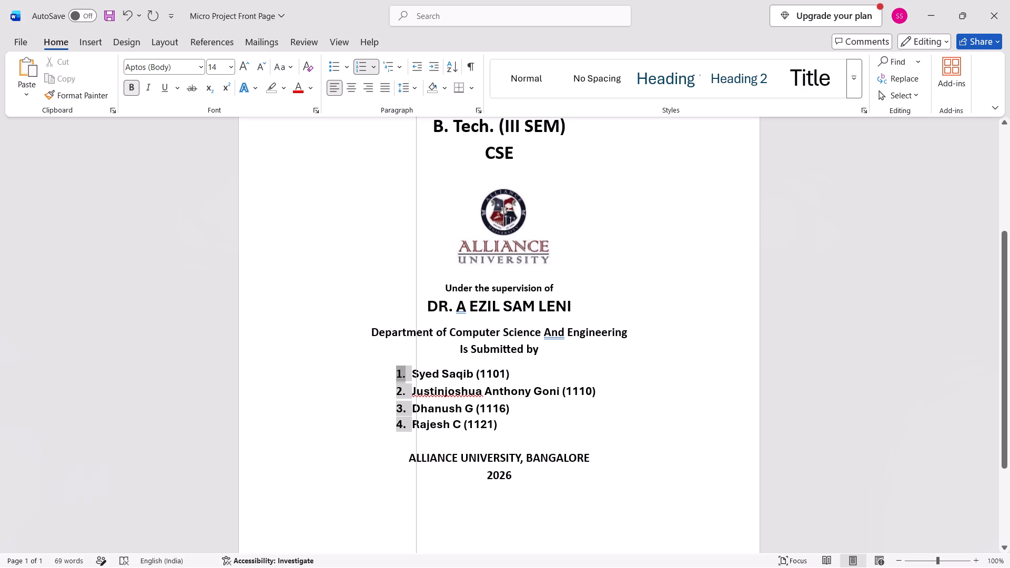
pyautogui.moveTo(408, 370); pyautogui.dragTo(428, 384)
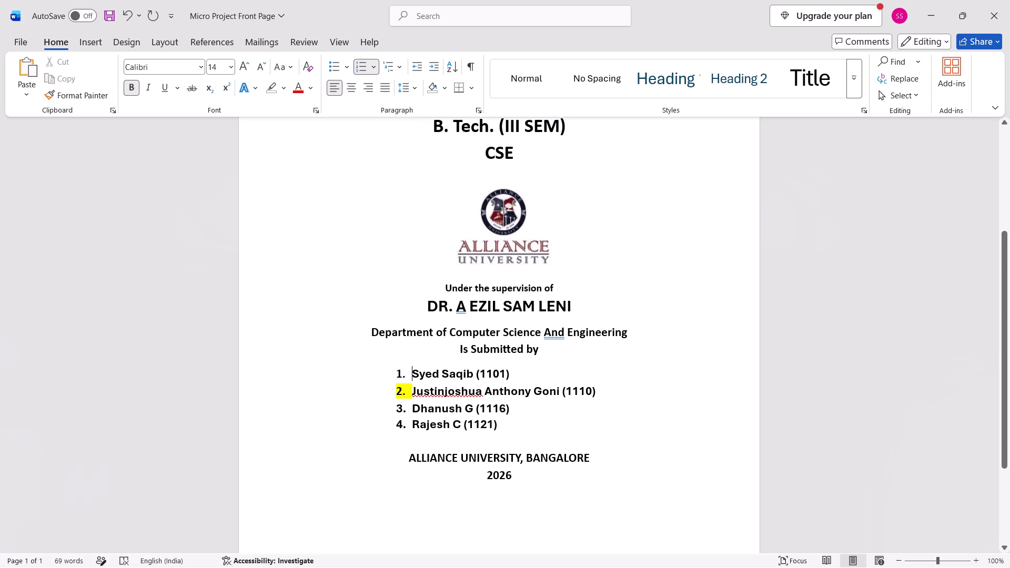
pyautogui.moveTo(428, 384); pyautogui.dragTo(519, 424)
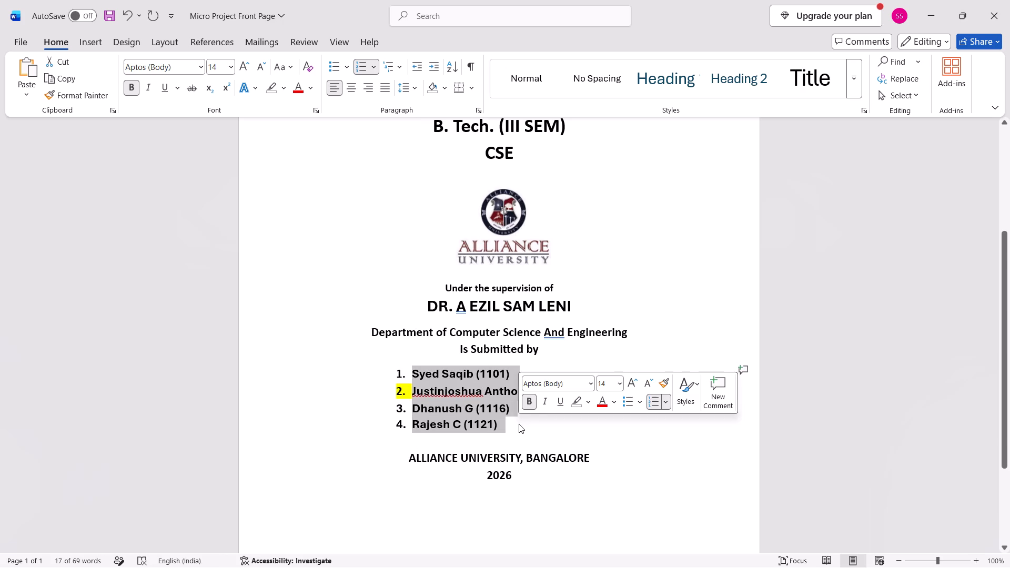
pyautogui.click(432, 69)
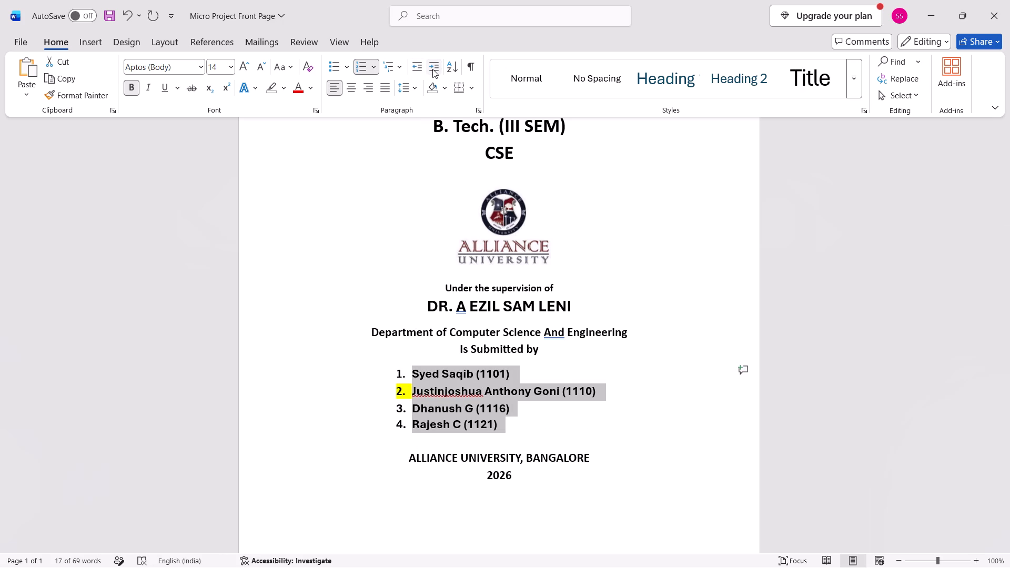
pyautogui.click(432, 69)
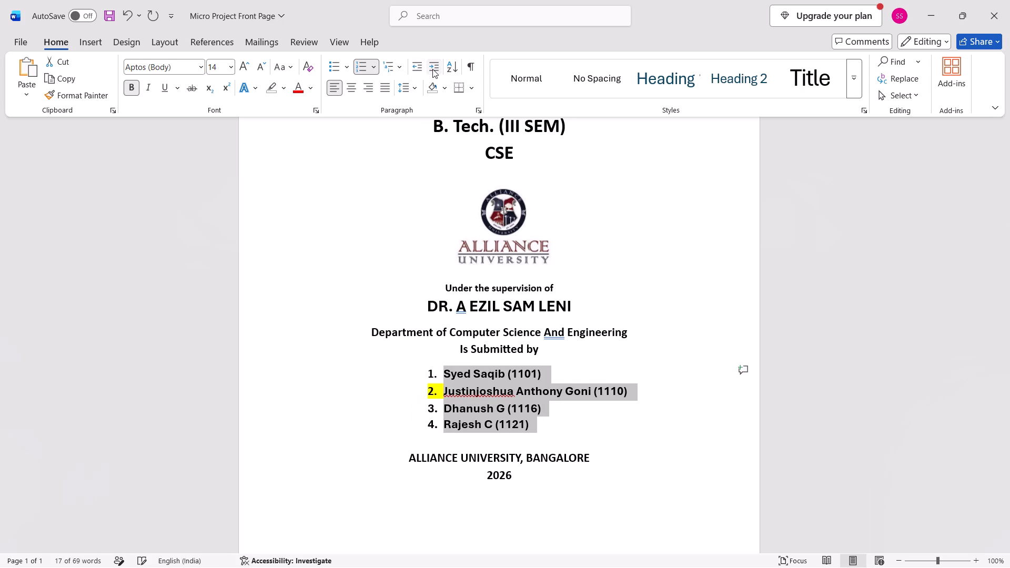
pyautogui.click(643, 464)
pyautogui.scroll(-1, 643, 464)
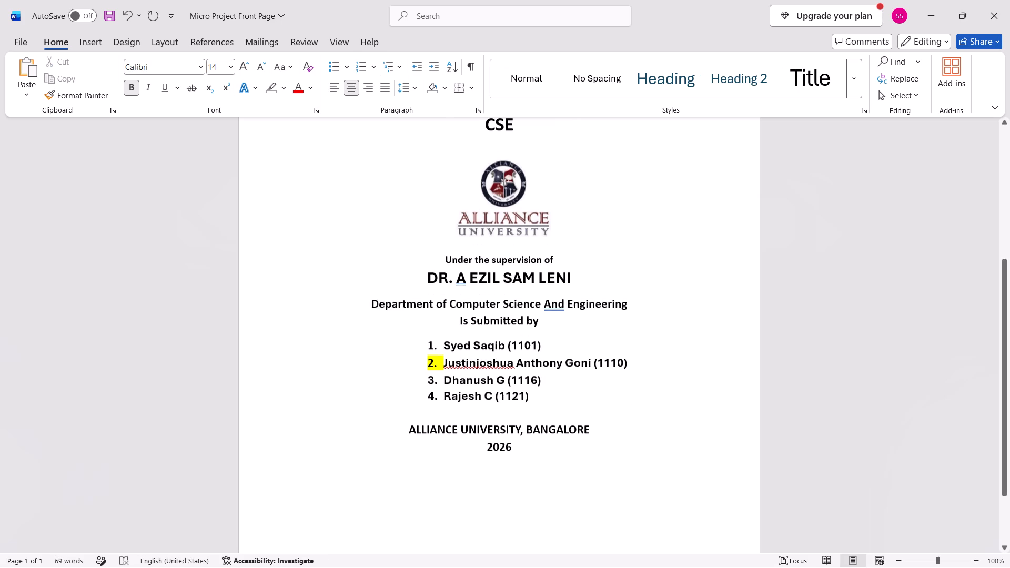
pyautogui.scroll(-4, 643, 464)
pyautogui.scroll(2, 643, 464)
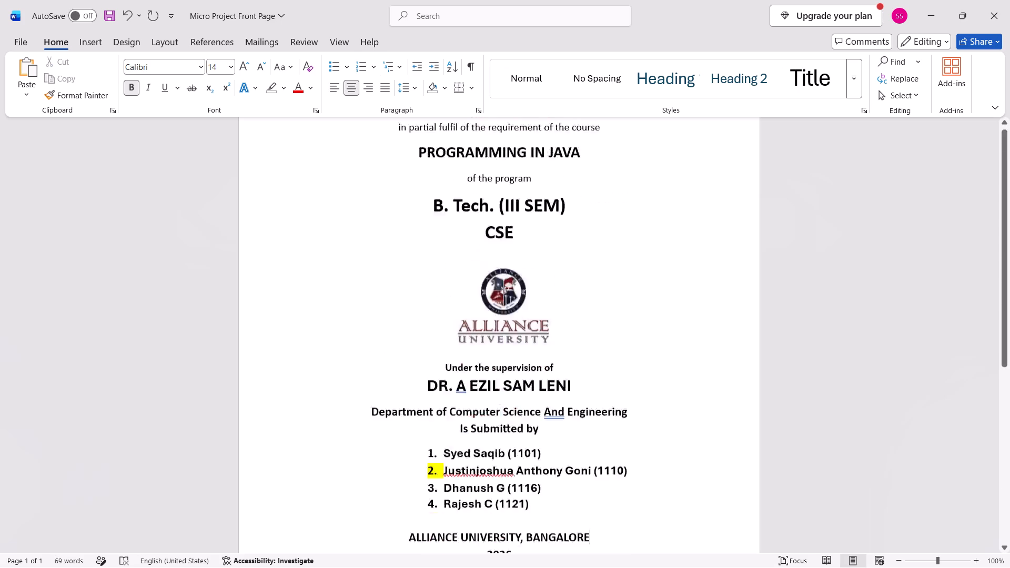
# Review the whole front page from the opening line down to the year to check its layout and spacing.
pyautogui.scroll(-2, 643, 464)
pyautogui.scroll(2, 643, 464)
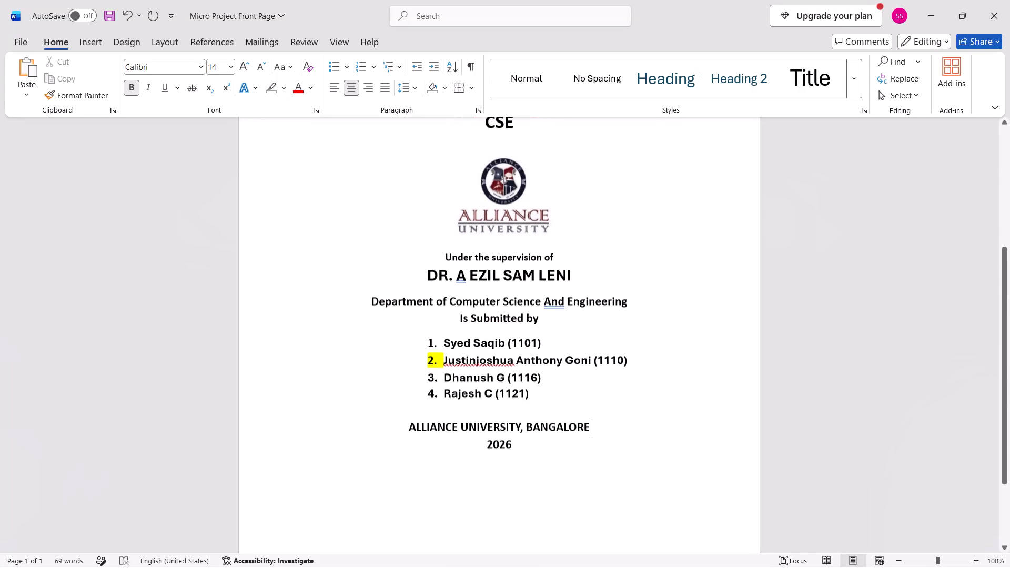
pyautogui.scroll(1, 643, 464)
pyautogui.scroll(-5, 643, 464)
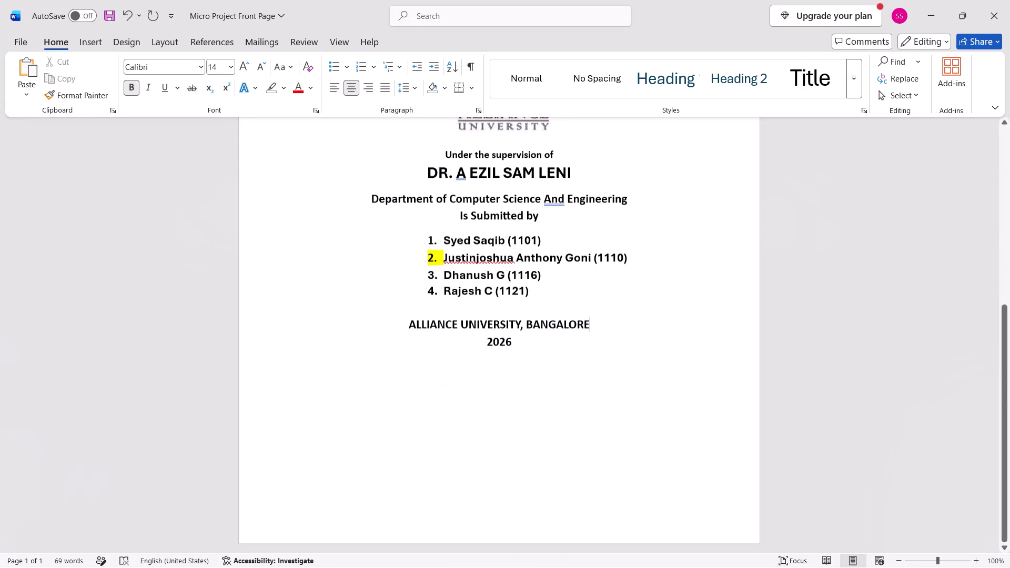
pyautogui.scroll(19, 643, 464)
pyautogui.scroll(-7, 643, 464)
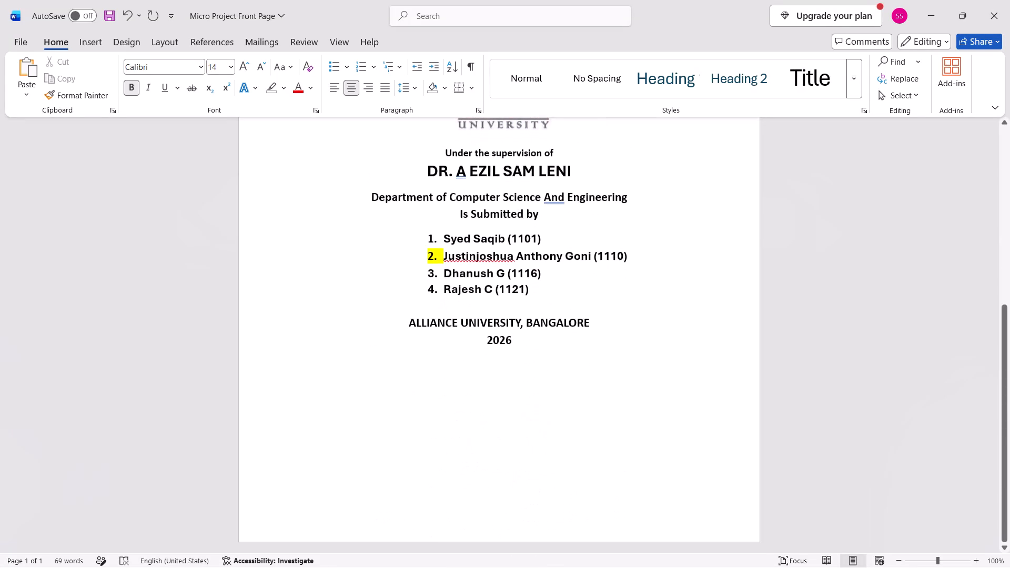
pyautogui.scroll(8, 643, 464)
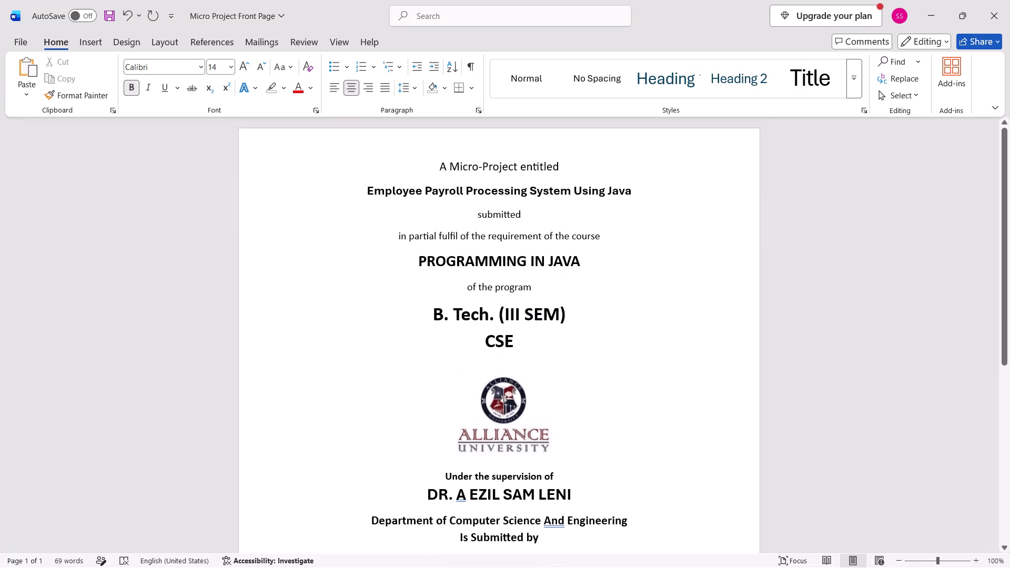
pyautogui.scroll(-2, 643, 464)
pyautogui.scroll(7, 643, 464)
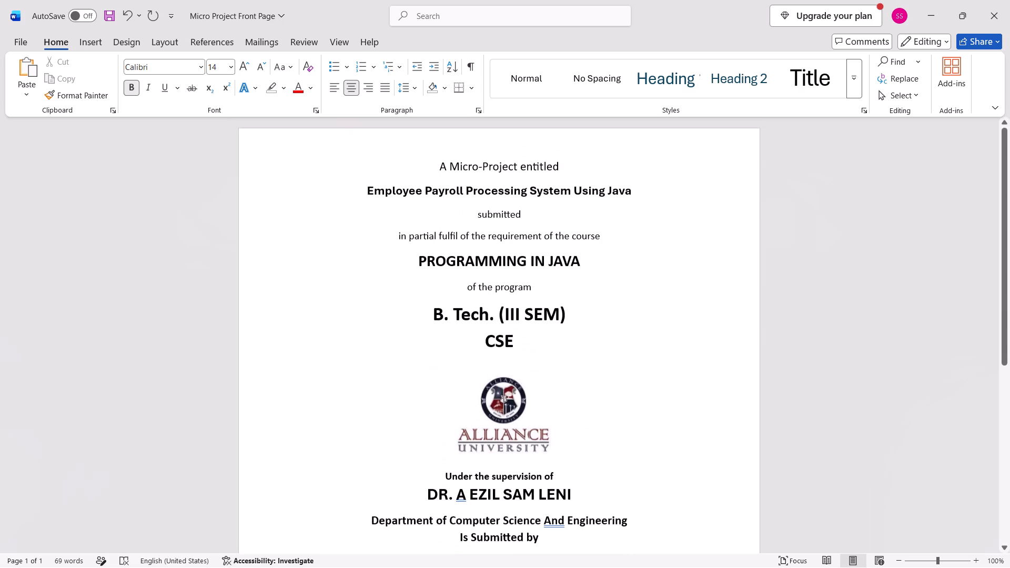
# Add space before the paragraphs across the entire front page, from "A Micro-Project entitled" down to 2026.
pyautogui.moveTo(439, 160); pyautogui.dragTo(530, 567)
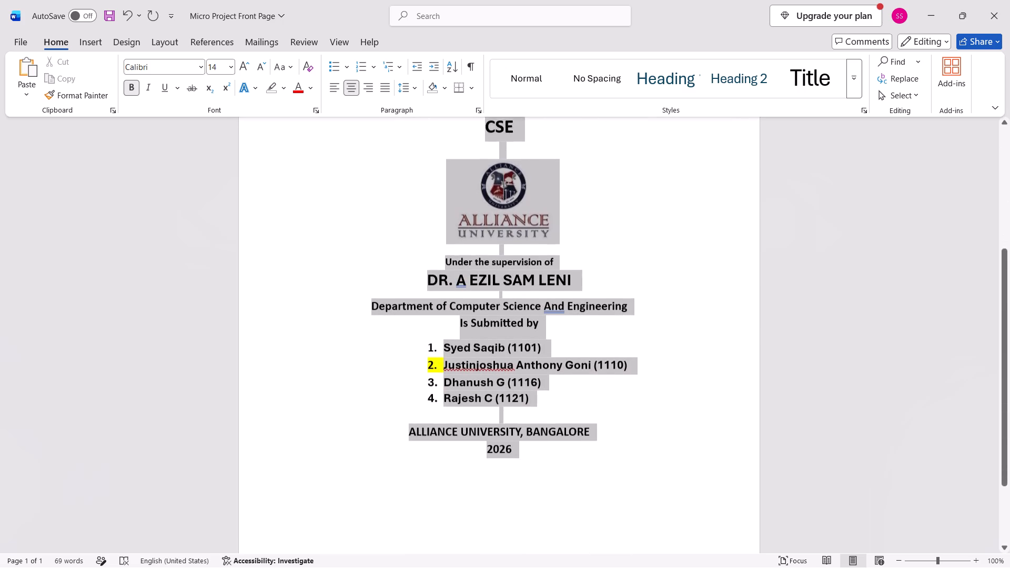
pyautogui.moveTo(530, 567); pyautogui.dragTo(530, 563)
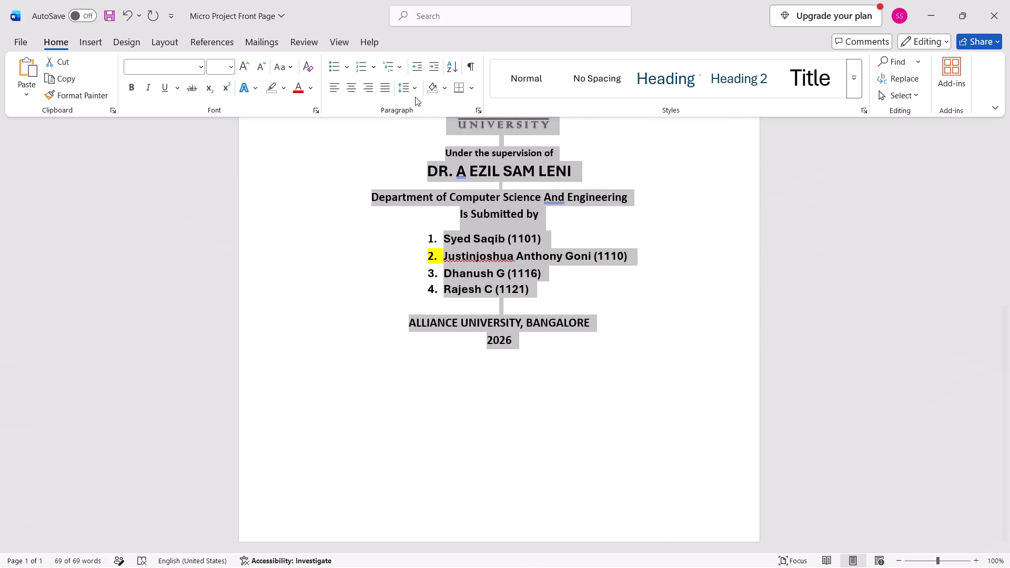
pyautogui.click(415, 90)
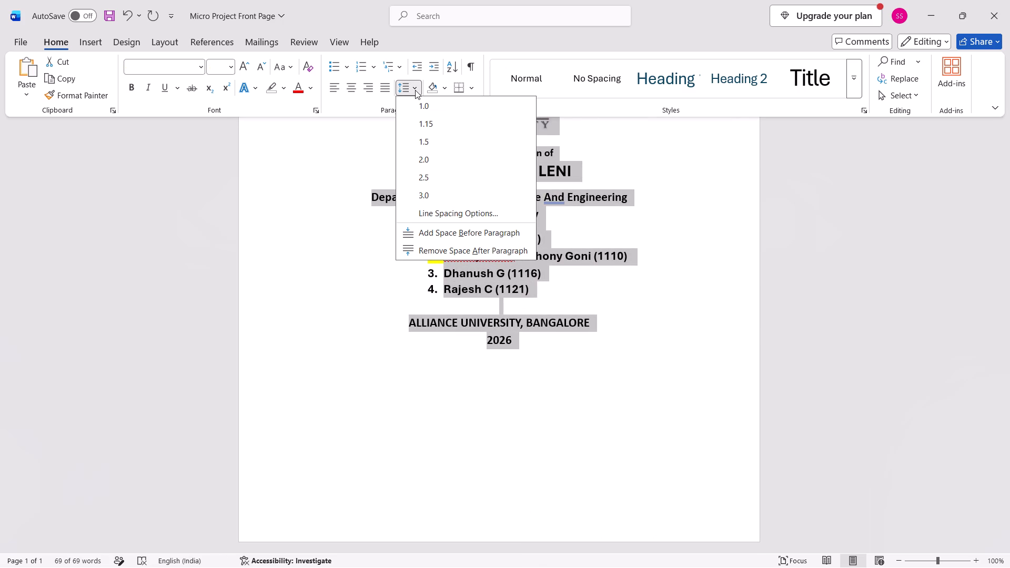
pyautogui.click(471, 235)
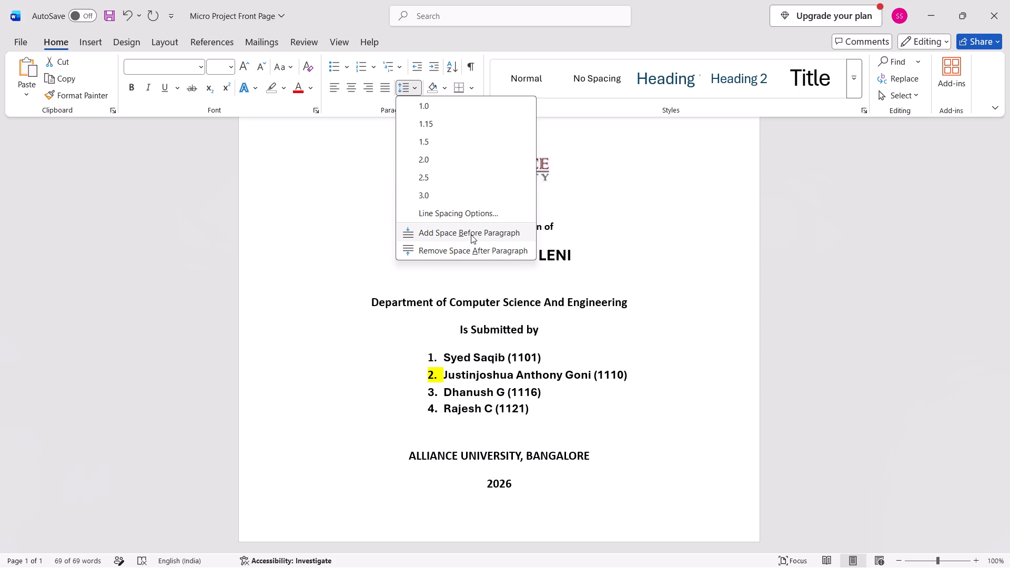
pyautogui.click(699, 459)
# Examine the front page from top to bottom to check the new paragraph spacing.
pyautogui.scroll(3, 699, 459)
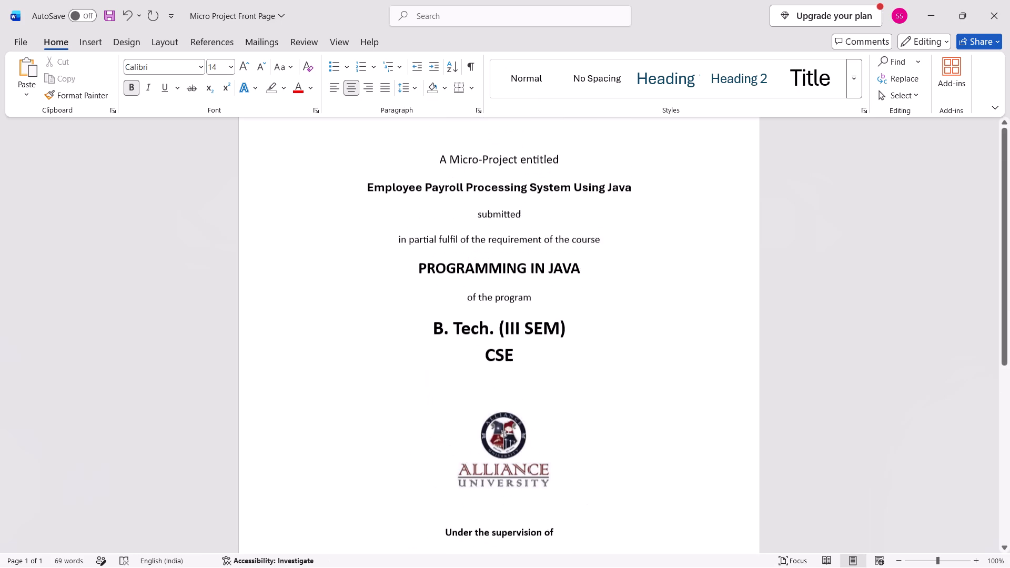
pyautogui.scroll(1, 699, 459)
pyautogui.scroll(-2, 699, 459)
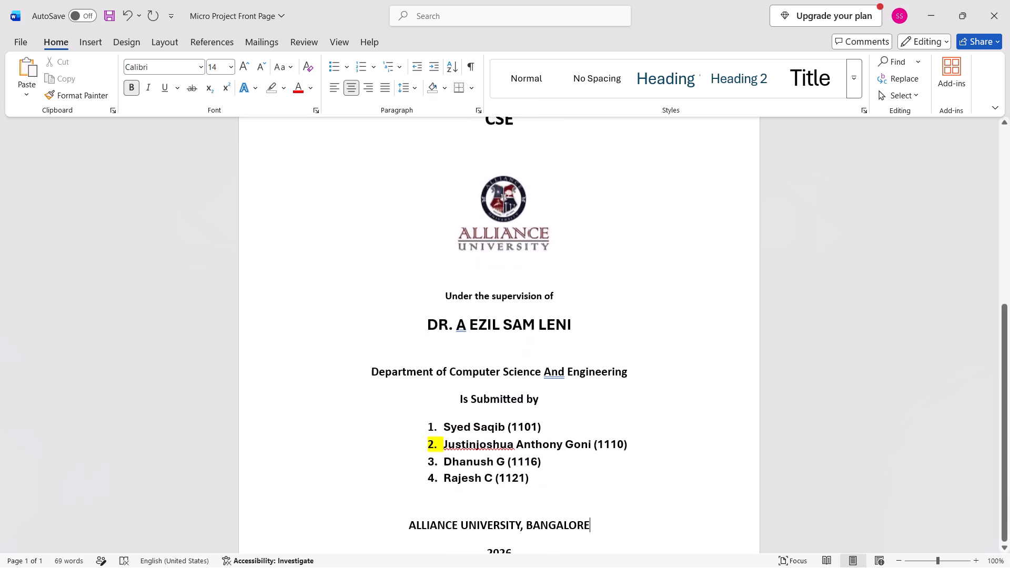
pyautogui.scroll(-15, 699, 459)
pyautogui.scroll(6, 699, 459)
pyautogui.scroll(-9, 699, 459)
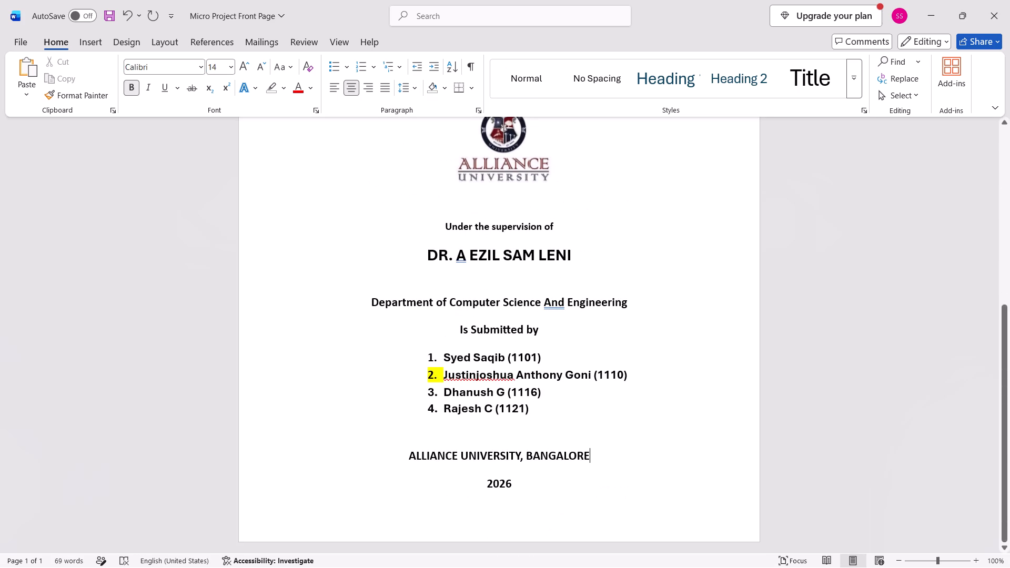